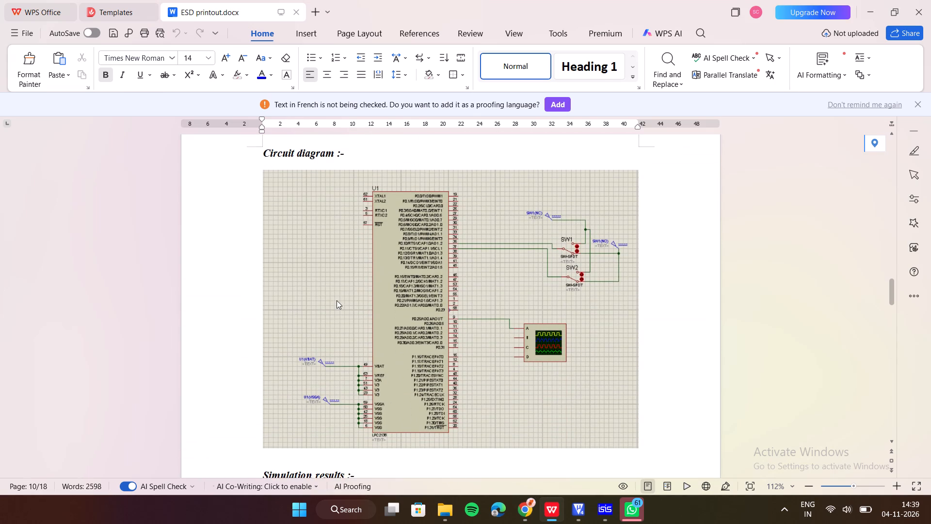
pyautogui.scroll(-1, 337, 300)
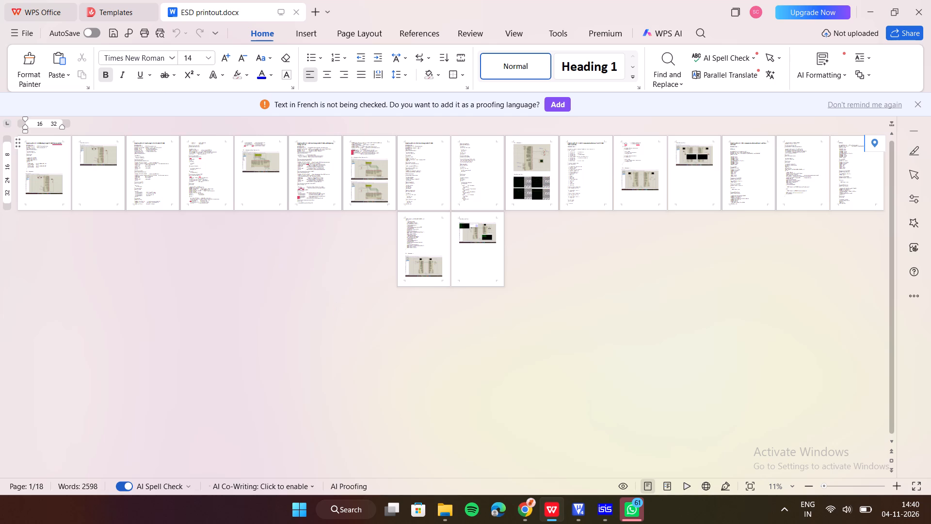
pyautogui.doubleClick(644, 169)
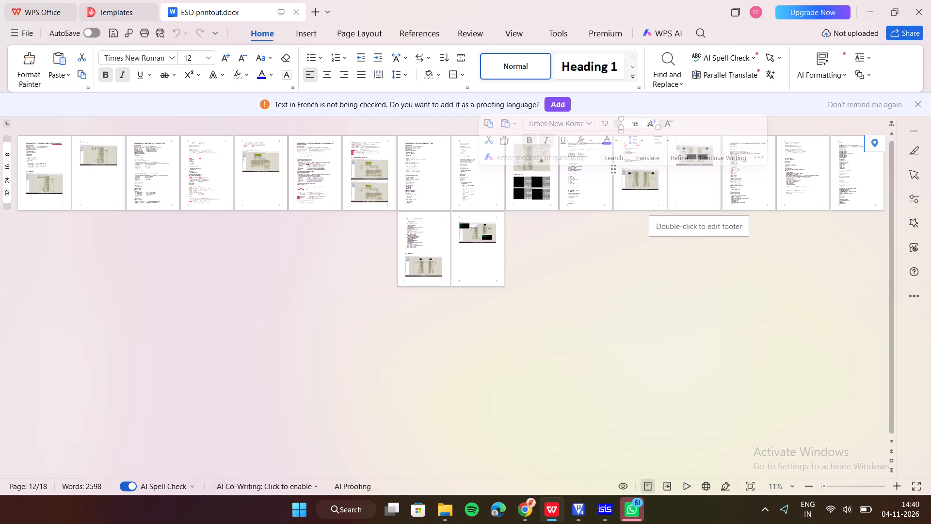
pyautogui.hscroll(-1, 646, 208)
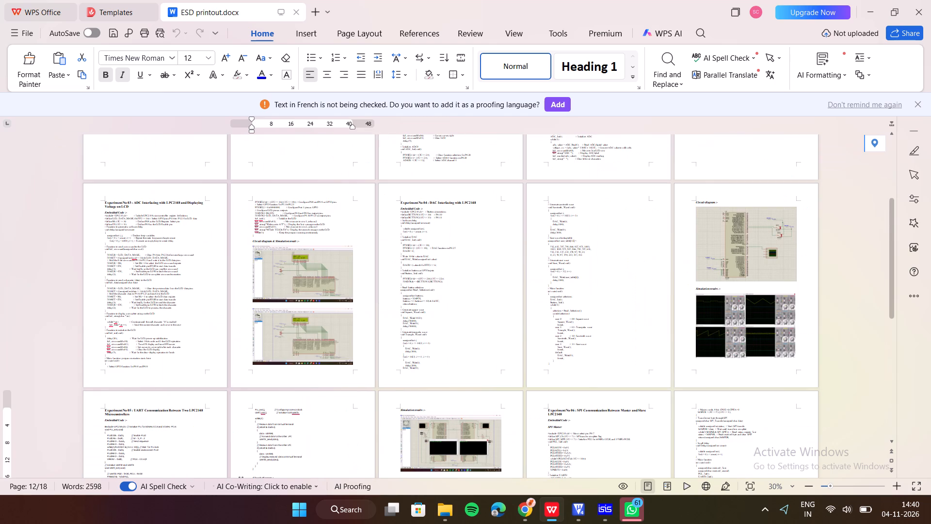
pyautogui.scroll(6, 493, 339)
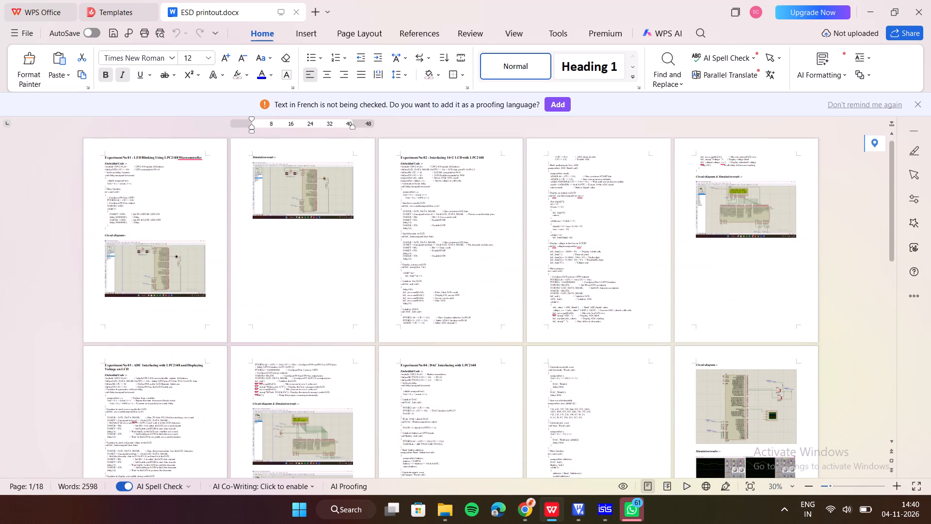
pyautogui.scroll(1, 493, 339)
pyautogui.scroll(-7, 493, 339)
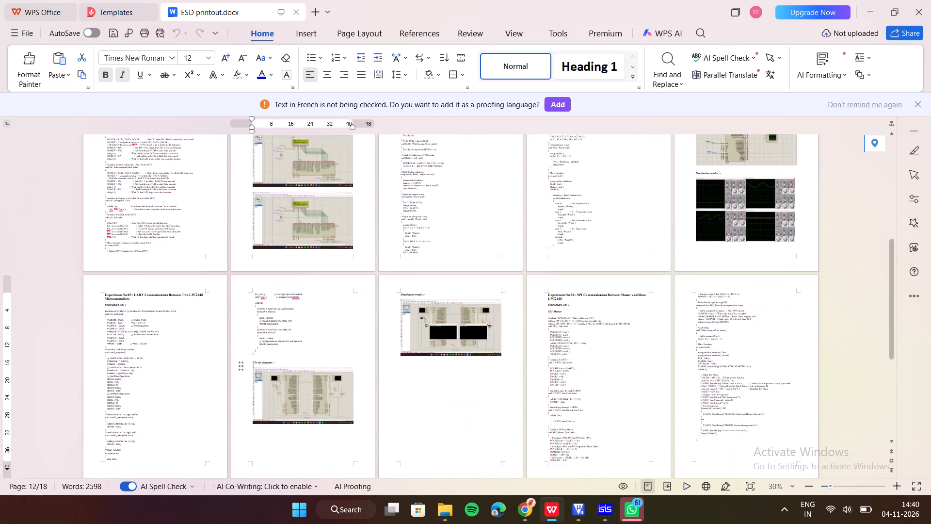
pyautogui.scroll(-2, 493, 339)
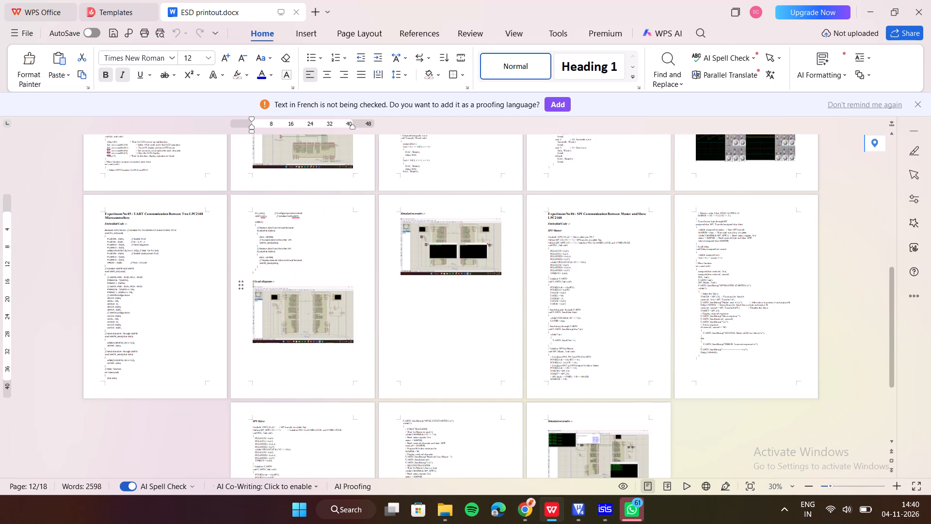
pyautogui.scroll(5, 302, 289)
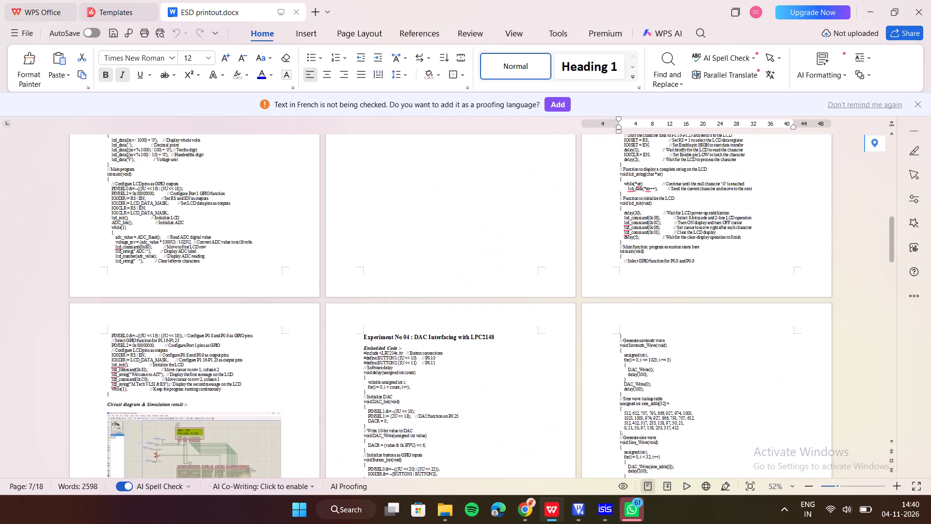
pyautogui.scroll(6, 302, 289)
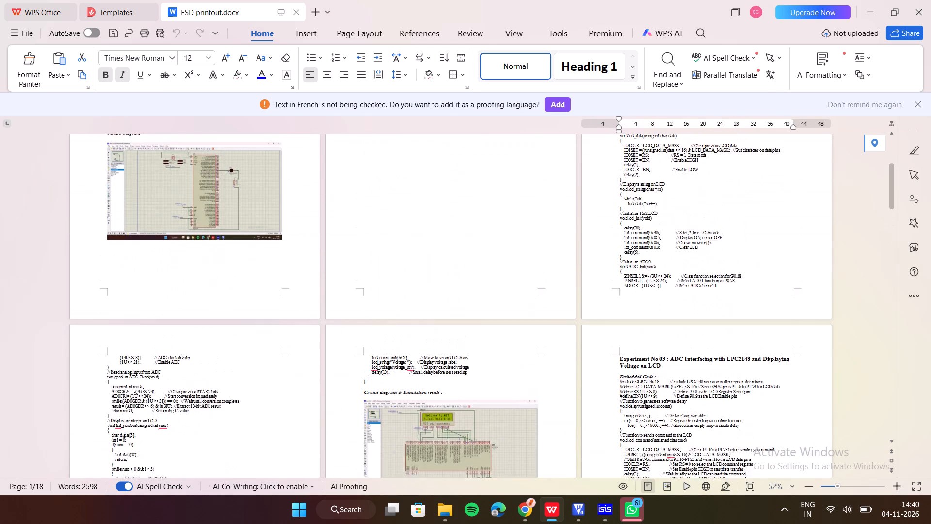
pyautogui.scroll(3, 302, 289)
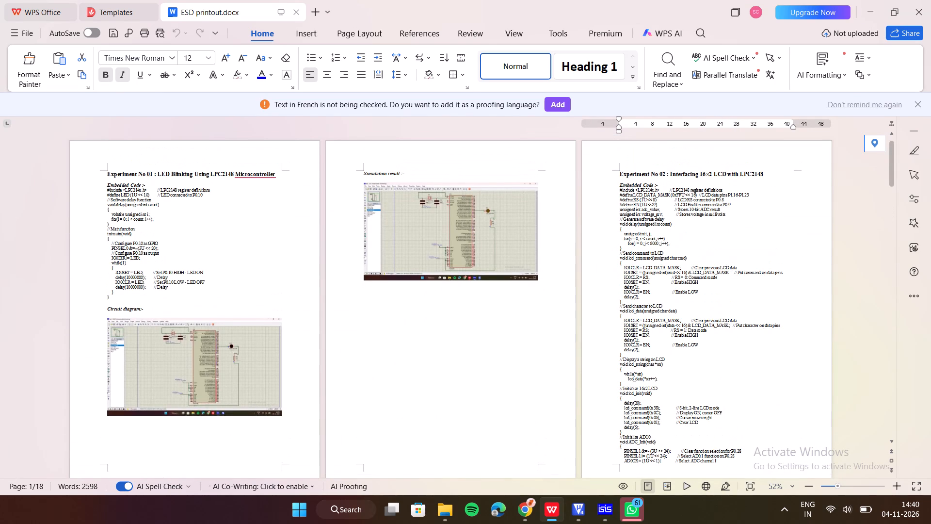
pyautogui.scroll(1, 302, 289)
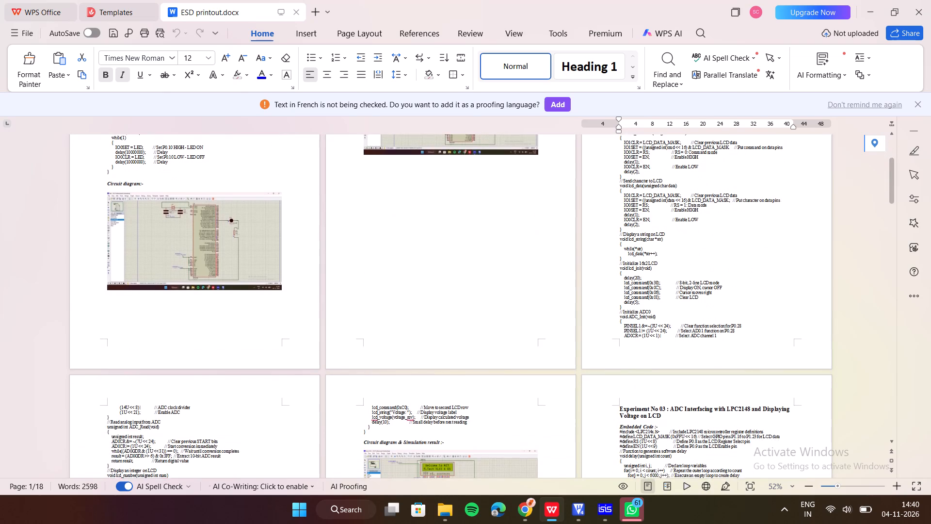
pyautogui.scroll(1, 302, 289)
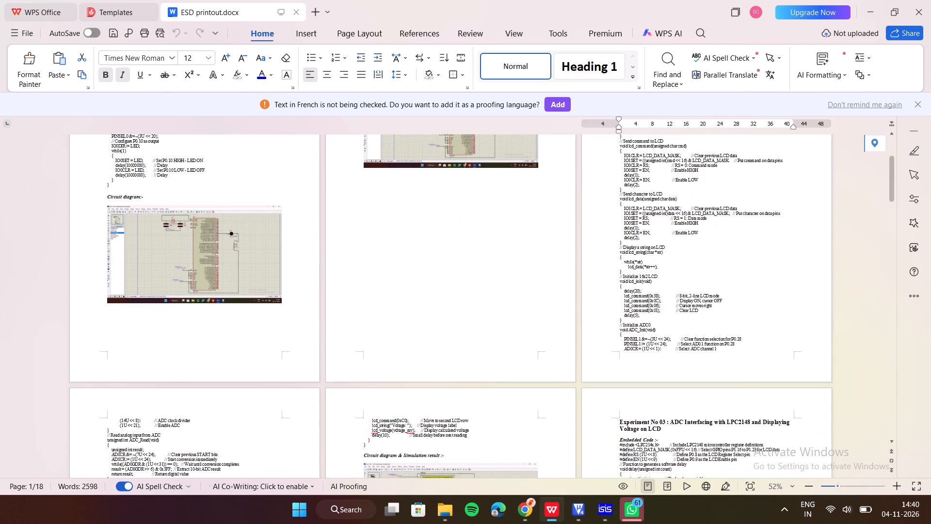
pyautogui.scroll(1, 302, 289)
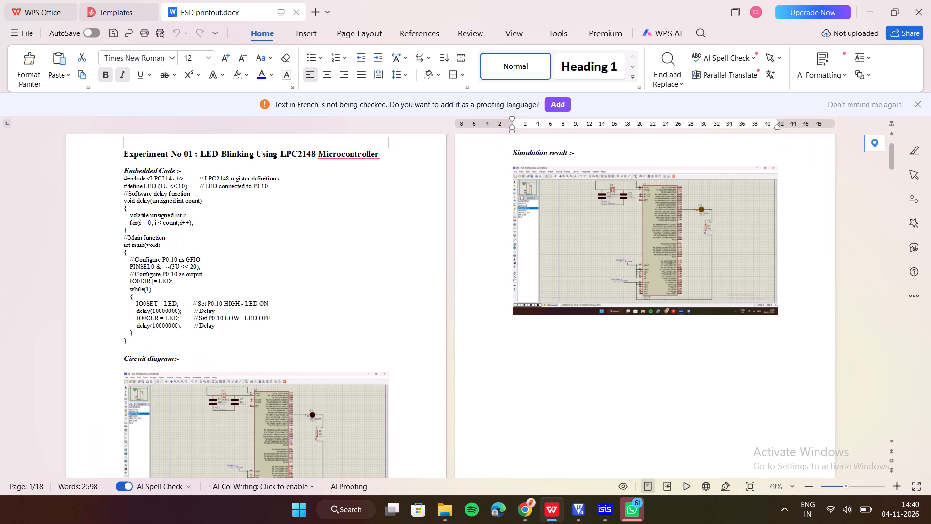
# Move the comment "// Software delay function" in Experiment No 01 to the end of the "void delay(unsigned int count)" line.
pyautogui.moveTo(184, 193); pyautogui.dragTo(112, 191)
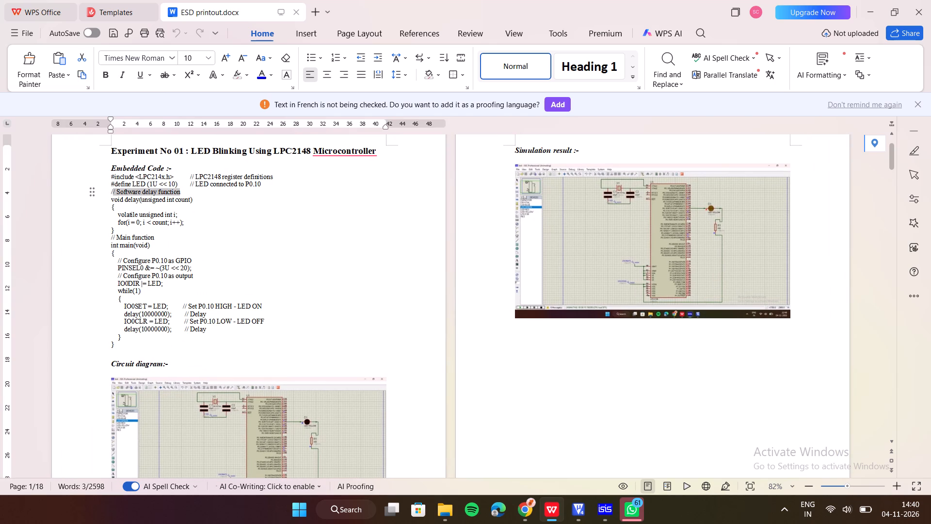
pyautogui.moveTo(112, 191); pyautogui.dragTo(108, 191)
pyautogui.hotkey('ctrl', 'x')
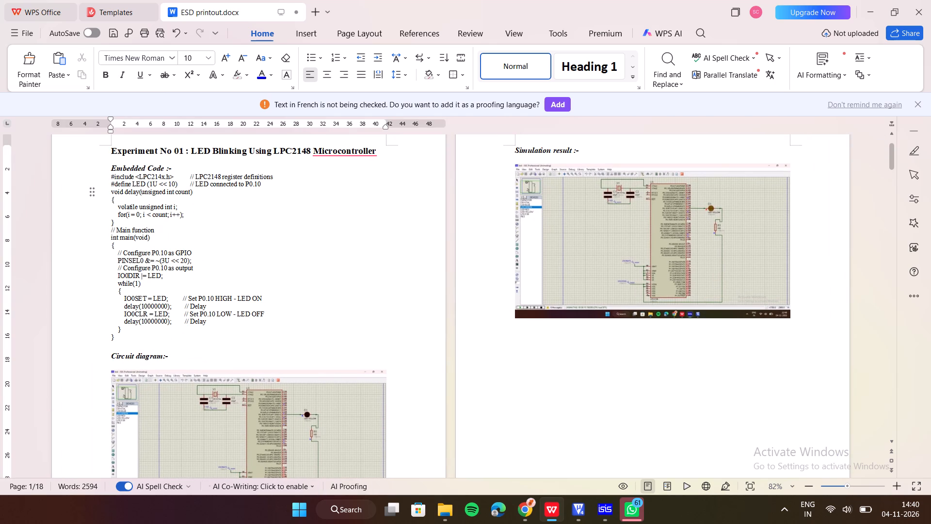
pyautogui.click(198, 194)
pyautogui.press('space')
pyautogui.hotkey('ctrl', 'v')
pyautogui.press('Delete')
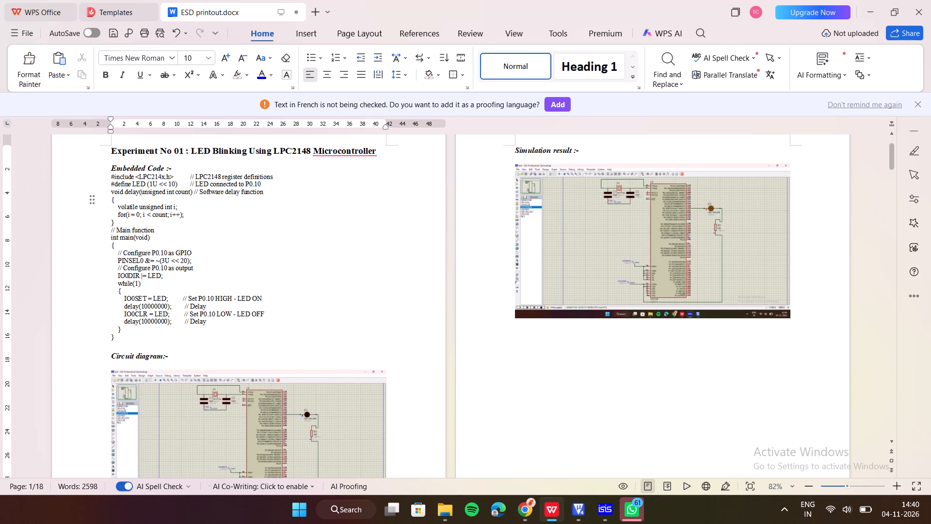
# Add spaces before the comments on the void delay, #define LED and #include lines to line them up in one column.
pyautogui.click(195, 192)
pyautogui.press('Left')
pyautogui.press('space')
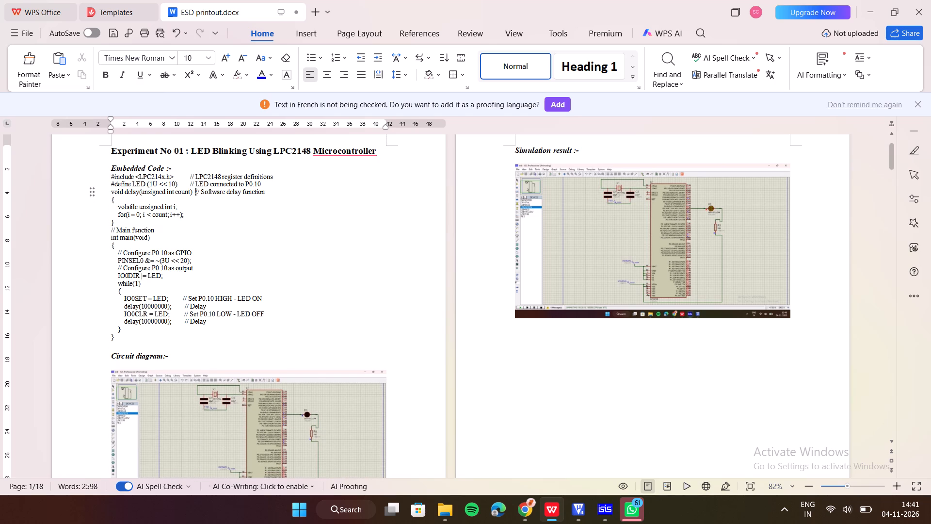
pyautogui.click(187, 184)
pyautogui.press('space')
pyautogui.press('space')
pyautogui.press('space')
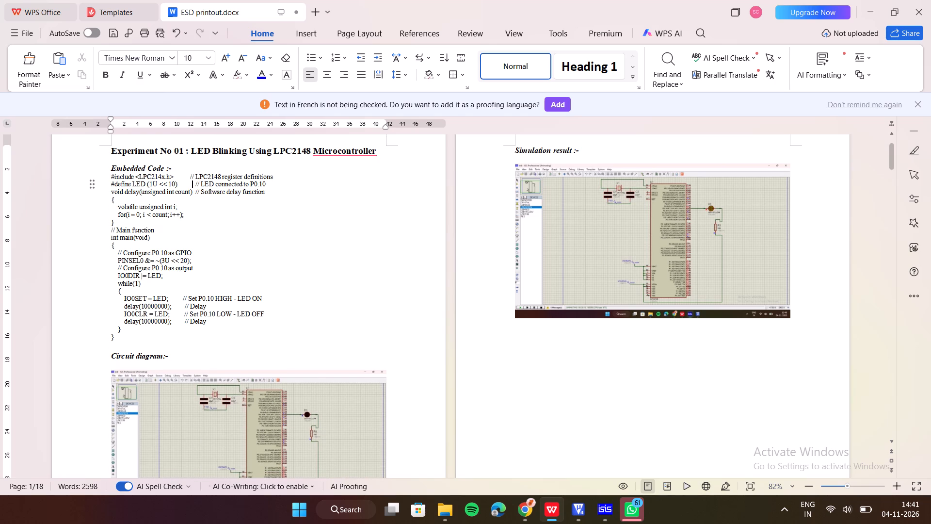
pyautogui.click(187, 180)
pyautogui.press('space')
pyautogui.press('space')
pyautogui.press('space')
pyautogui.press('space')
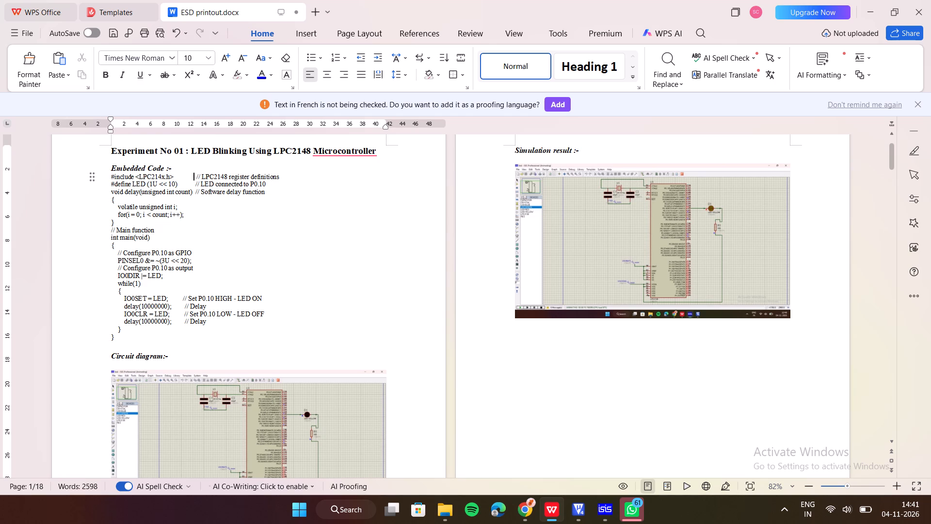
# Move the comment "// Main function" onto the "int main(void)" line, spaced out to the comment column, without an extra line break.
pyautogui.moveTo(161, 229); pyautogui.dragTo(123, 231)
pyautogui.moveTo(123, 231); pyautogui.dragTo(107, 232)
pyautogui.hotkey('ctrl', 'x')
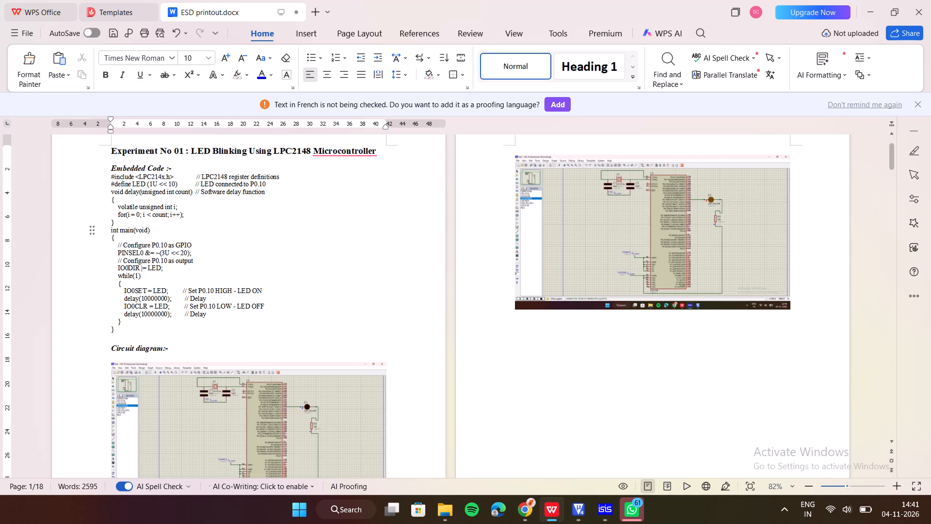
pyautogui.click(193, 229)
pyautogui.press('space')
pyautogui.press('space')
pyautogui.press('space')
pyautogui.press('space')
pyautogui.press('space')
pyautogui.press('space')
pyautogui.press('space')
pyautogui.press('space')
pyautogui.press('space')
pyautogui.press('space')
pyautogui.press('space')
pyautogui.press('space')
pyautogui.press('space')
pyautogui.press('space')
pyautogui.press('space')
pyautogui.press('space')
pyautogui.press('space')
pyautogui.press('space')
pyautogui.press('space')
pyautogui.press('space')
pyautogui.press('BackSpace')
pyautogui.press('BackSpace')
pyautogui.hotkey('ctrl', 'v')
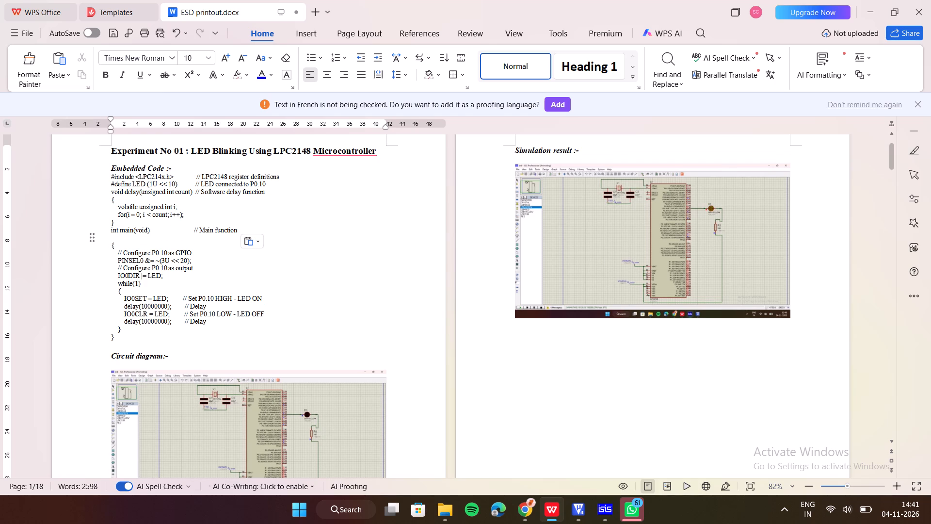
pyautogui.press('BackSpace')
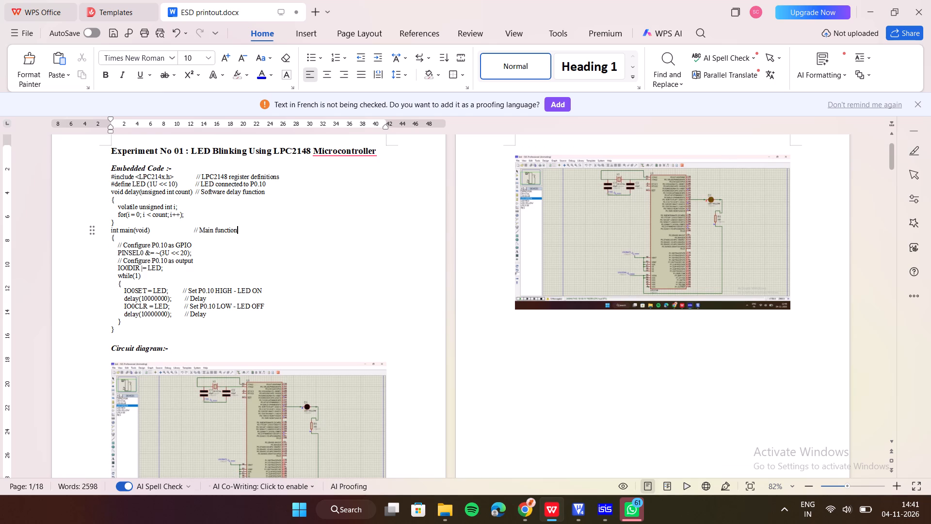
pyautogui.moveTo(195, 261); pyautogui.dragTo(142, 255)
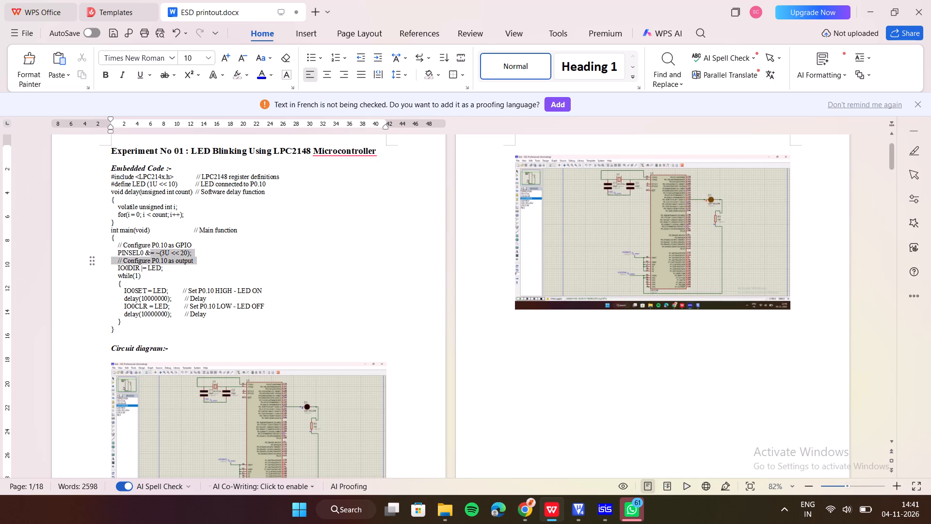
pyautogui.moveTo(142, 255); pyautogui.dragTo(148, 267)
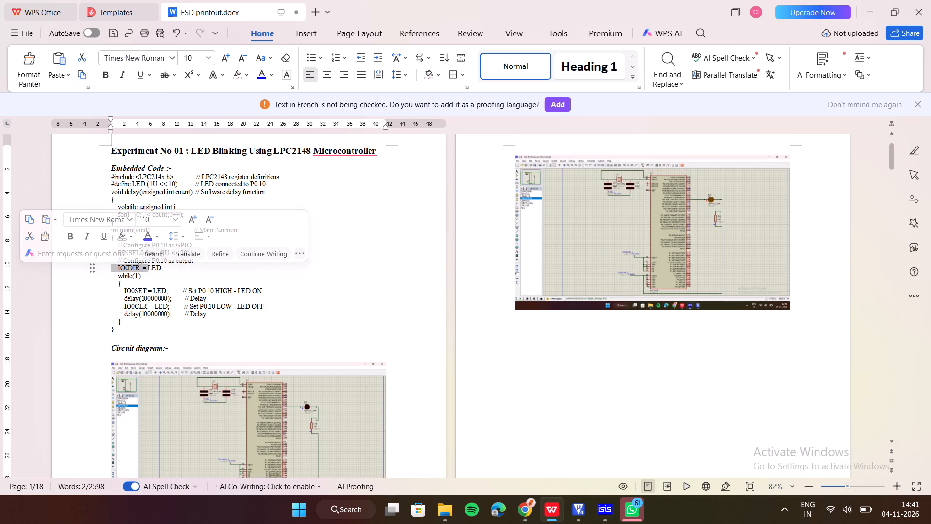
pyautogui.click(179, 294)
# Move the comment "// Configure P0.10 as GPIO" to the end of the PINSEL0 line and remove the emptied line.
pyautogui.moveTo(195, 243); pyautogui.dragTo(146, 245)
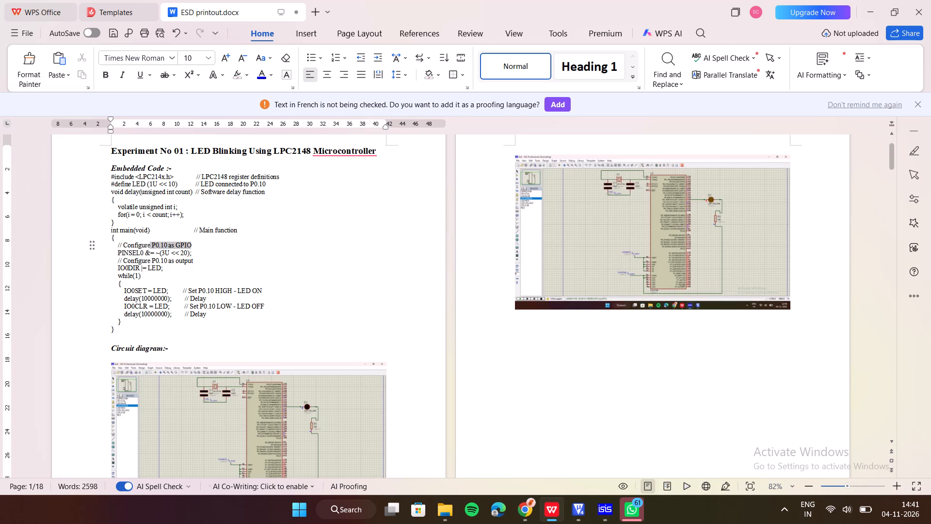
pyautogui.moveTo(146, 245); pyautogui.dragTo(117, 248)
pyautogui.hotkey('ctrl', 'x')
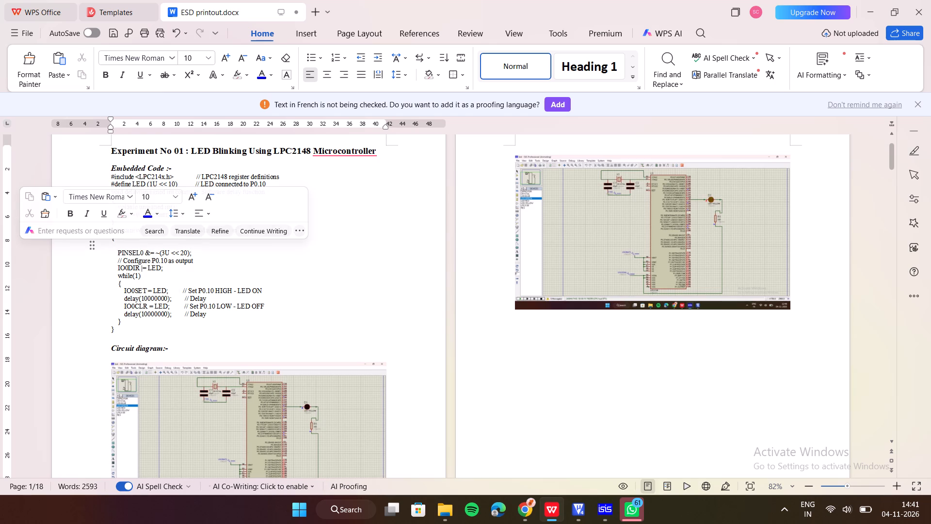
pyautogui.press('BackSpace')
pyautogui.press('BackSpace')
pyautogui.press('BackSpace')
pyautogui.press('BackSpace')
pyautogui.press('BackSpace')
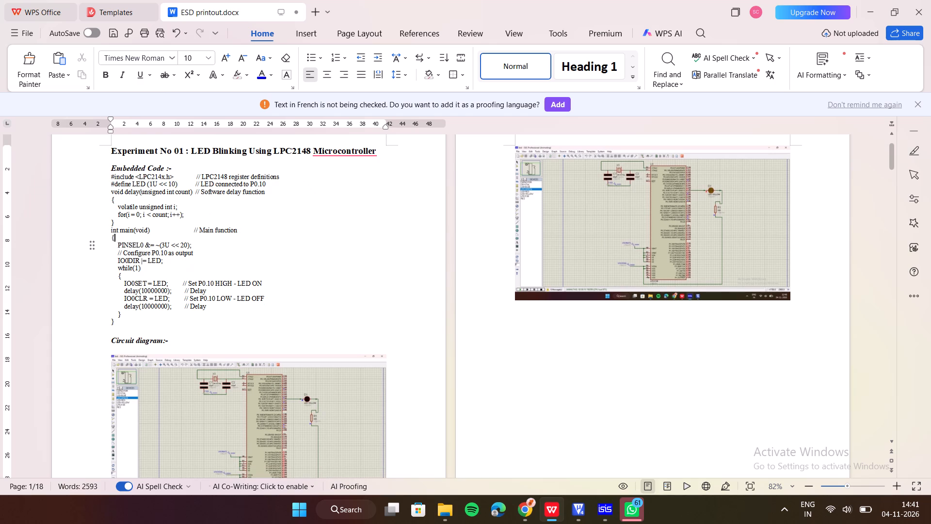
pyautogui.click(196, 244)
pyautogui.press('space')
pyautogui.press('space')
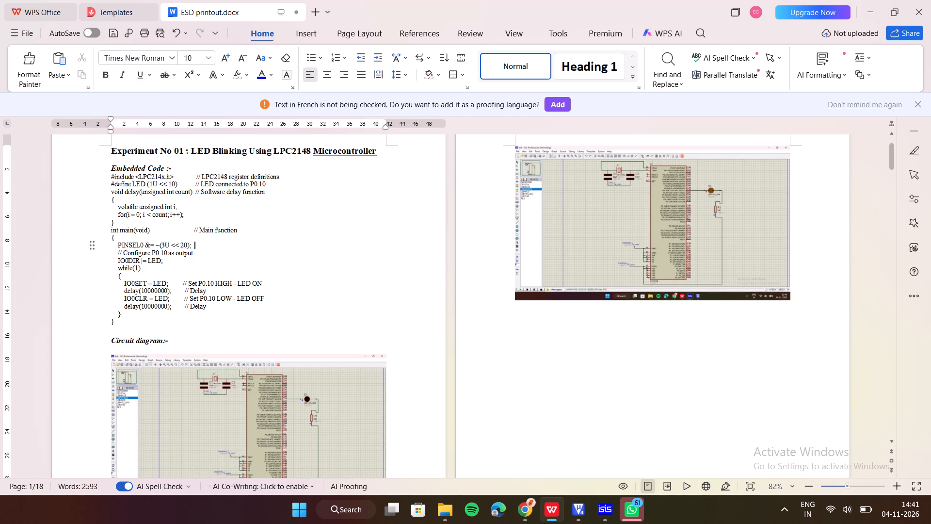
pyautogui.hotkey('ctrl', 'v')
pyautogui.click(194, 245)
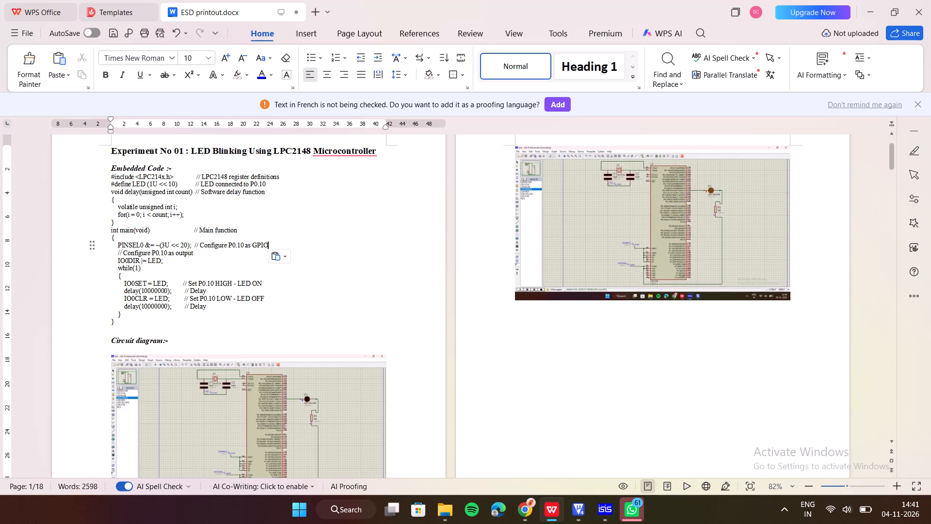
# Add one space before the "// Main function" comment to line it up with the comment column.
pyautogui.click(191, 228)
pyautogui.press('space')
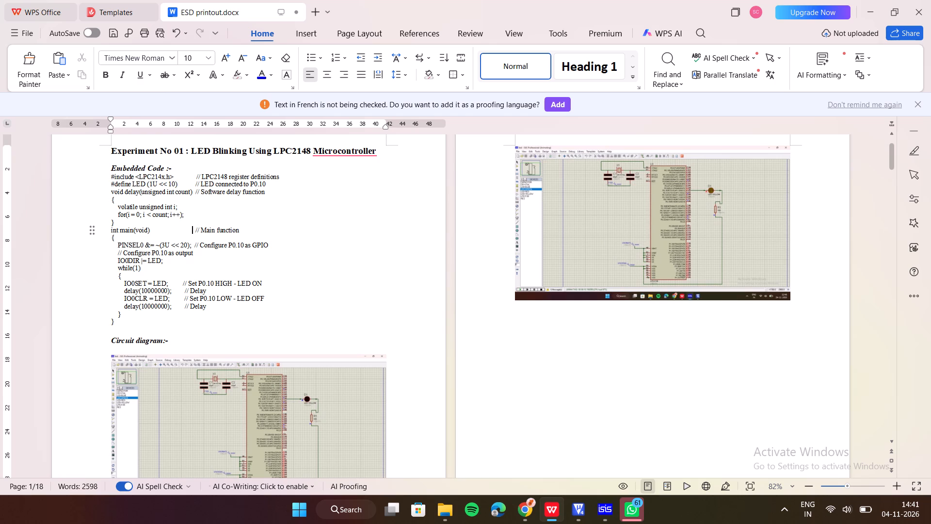
# Move the comment "// Configure P0.10 as output" onto the IO0DIR line, spaced out to the comment column, and remove the emptied line.
pyautogui.moveTo(199, 255); pyautogui.dragTo(155, 253)
pyautogui.moveTo(155, 253); pyautogui.dragTo(113, 252)
pyautogui.hotkey('ctrl', 'x')
pyautogui.press('BackSpace')
pyautogui.press('BackSpace')
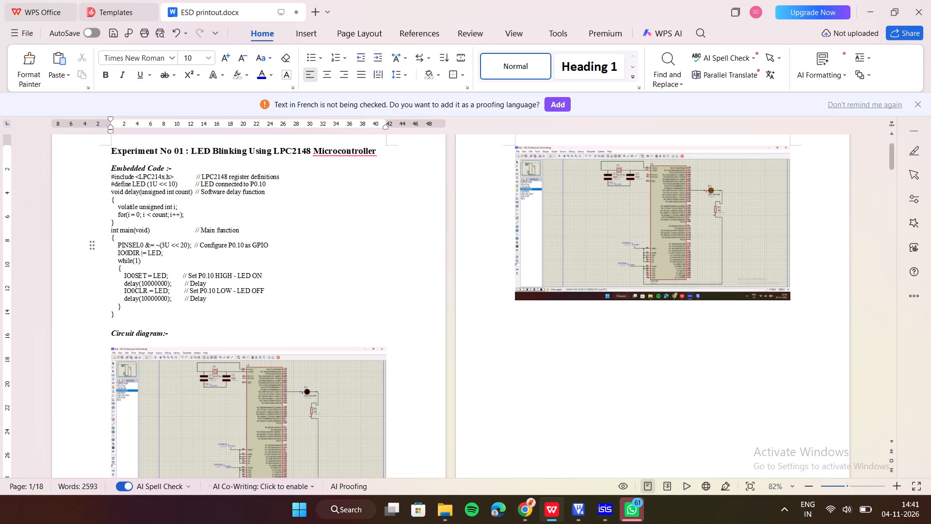
pyautogui.click(193, 251)
pyautogui.press('space')
pyautogui.press('space')
pyautogui.press('space')
pyautogui.press('space')
pyautogui.press('space')
pyautogui.press('space')
pyautogui.press('space')
pyautogui.press('space')
pyautogui.press('space')
pyautogui.press('space')
pyautogui.press('space')
pyautogui.press('space')
pyautogui.press('space')
pyautogui.press('space')
pyautogui.press('space')
pyautogui.press('space')
pyautogui.press('space')
pyautogui.press('space')
pyautogui.press('space')
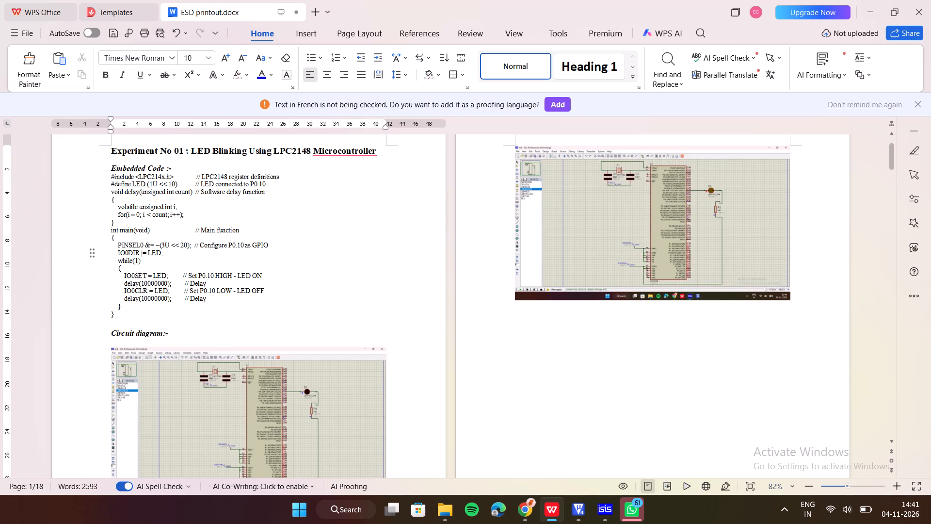
pyautogui.hotkey('ctrl', 'v')
pyautogui.click(199, 251)
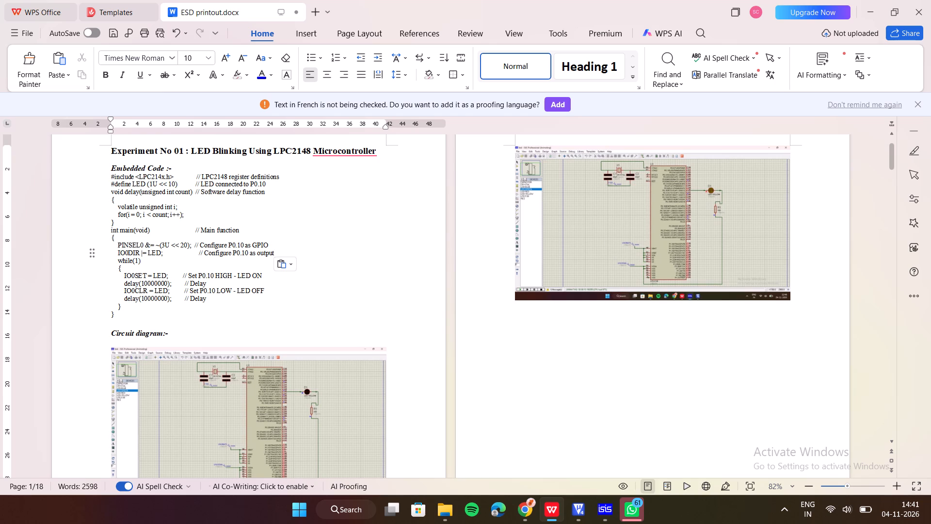
pyautogui.press('BackSpace')
pyautogui.press('BackSpace')
pyautogui.press('BackSpace')
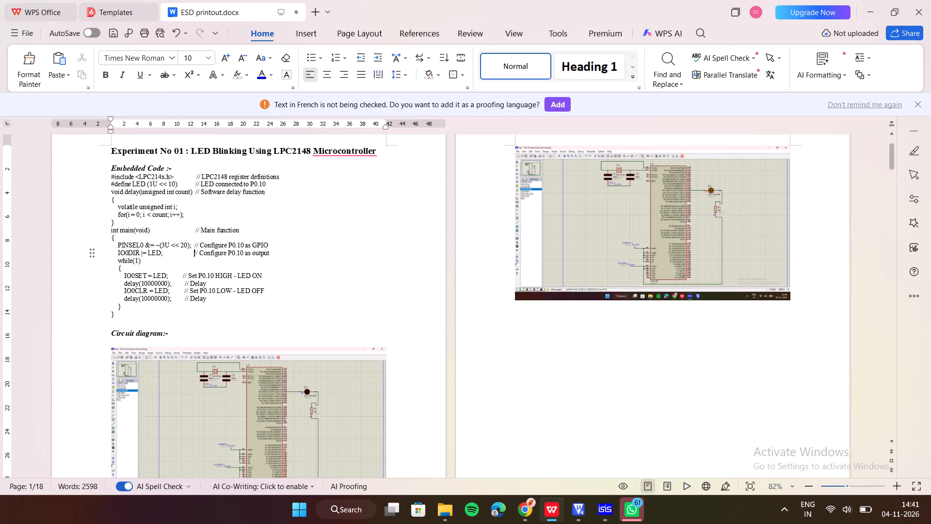
# Add spaces before the comments on the IO0SET, first delay and IO0CLR lines to shift them toward the comment column.
pyautogui.click(183, 270)
pyautogui.press('space')
pyautogui.press('space')
pyautogui.press('space')
pyautogui.press('space')
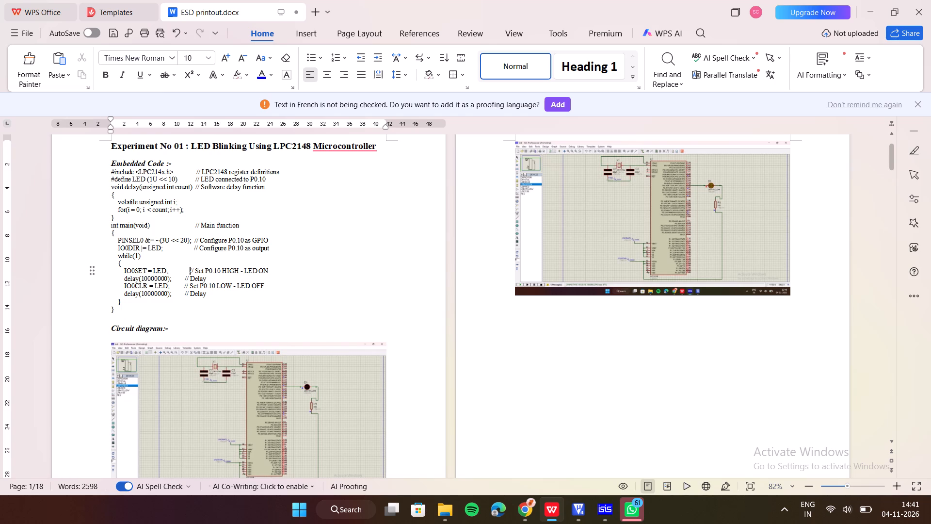
pyautogui.click(179, 279)
pyautogui.press('space')
pyautogui.press('space')
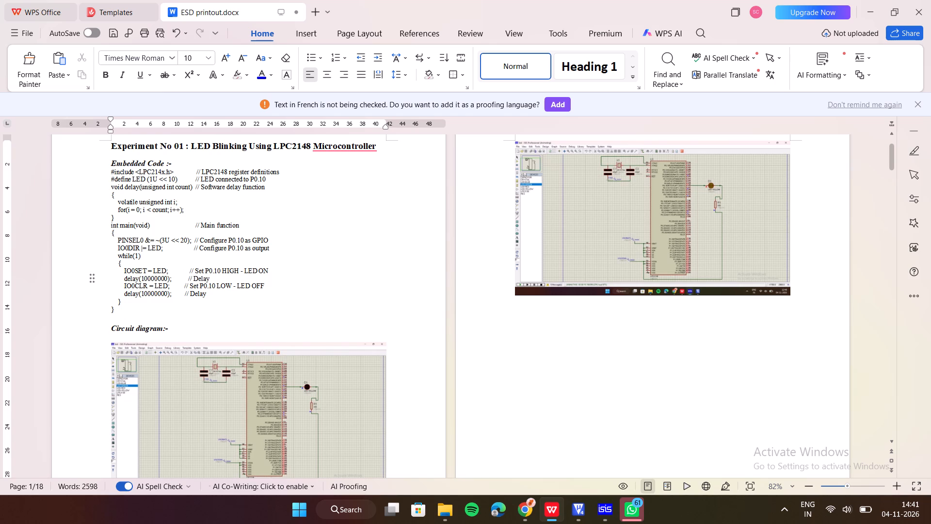
pyautogui.click(180, 289)
pyautogui.press('space')
pyautogui.press('space')
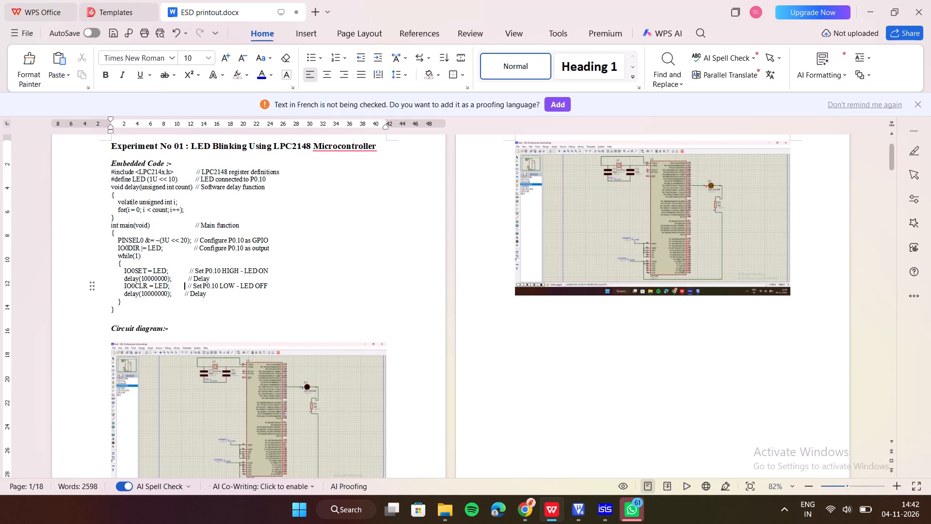
pyautogui.press('space')
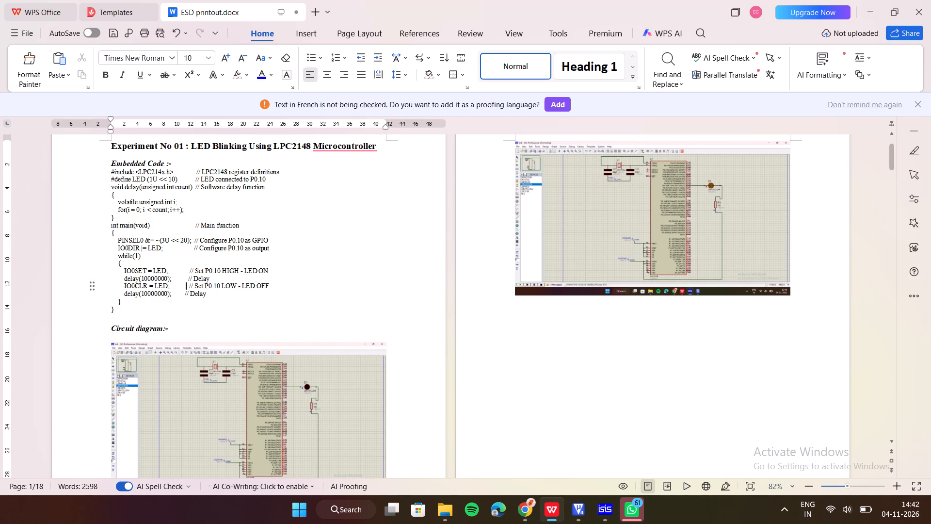
pyautogui.click(181, 278)
pyautogui.press('space')
pyautogui.press('space')
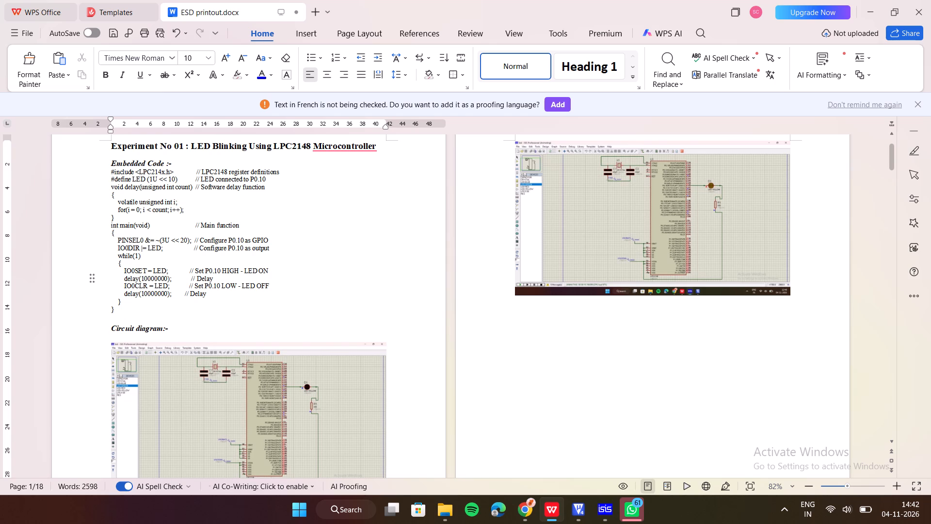
pyautogui.click(190, 271)
pyautogui.press('space')
pyautogui.press('space')
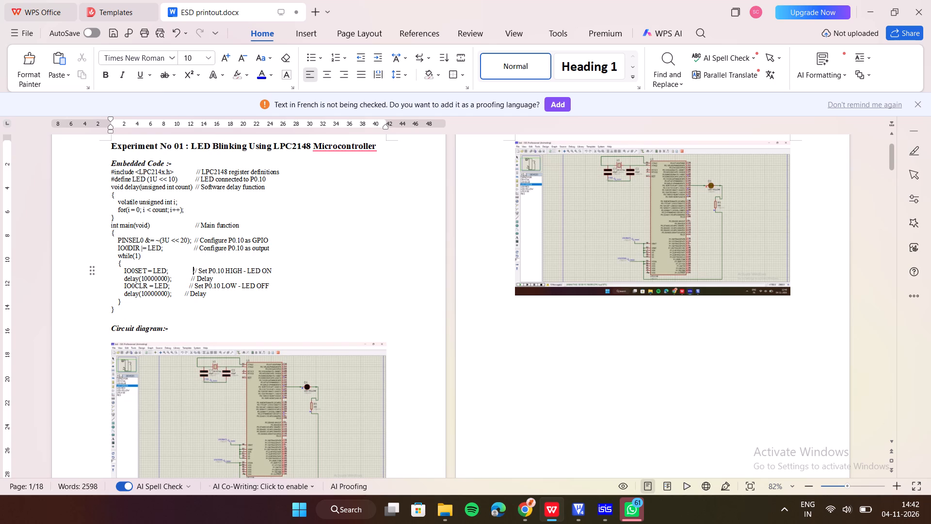
# Add spaces before the comments on the last delay, IO0CLR and first delay lines to bring them closer to the comment column.
pyautogui.click(180, 299)
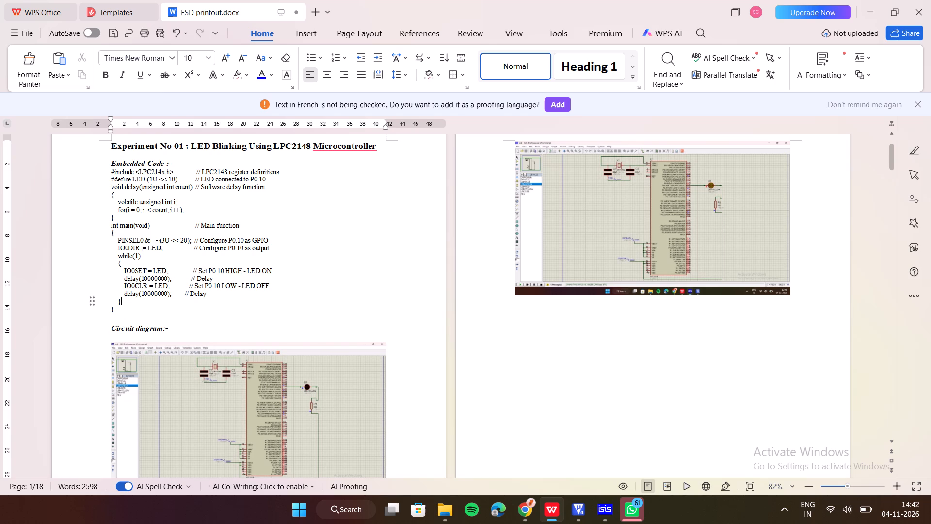
pyautogui.click(180, 299)
pyautogui.press('space')
pyautogui.press('space')
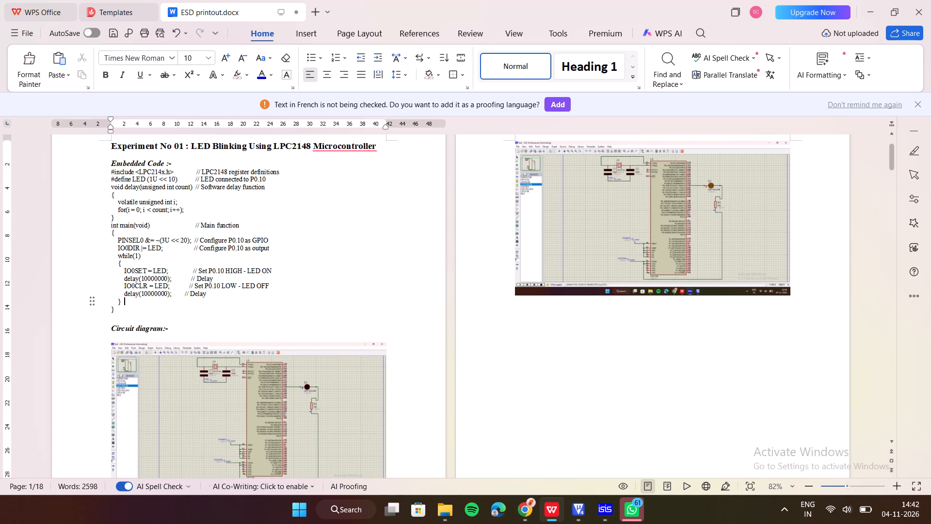
pyautogui.click(183, 296)
pyautogui.press('space')
pyautogui.press('space')
pyautogui.press('space')
pyautogui.press('space')
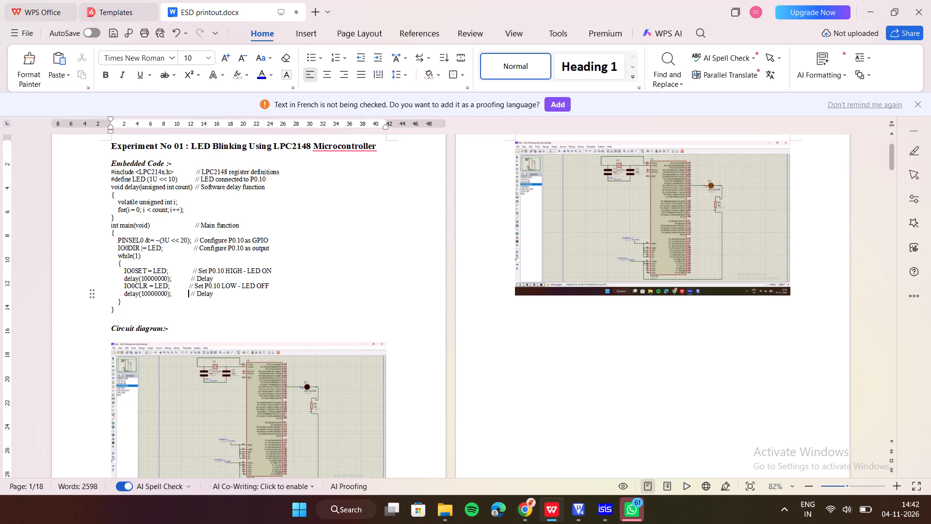
pyautogui.click(185, 284)
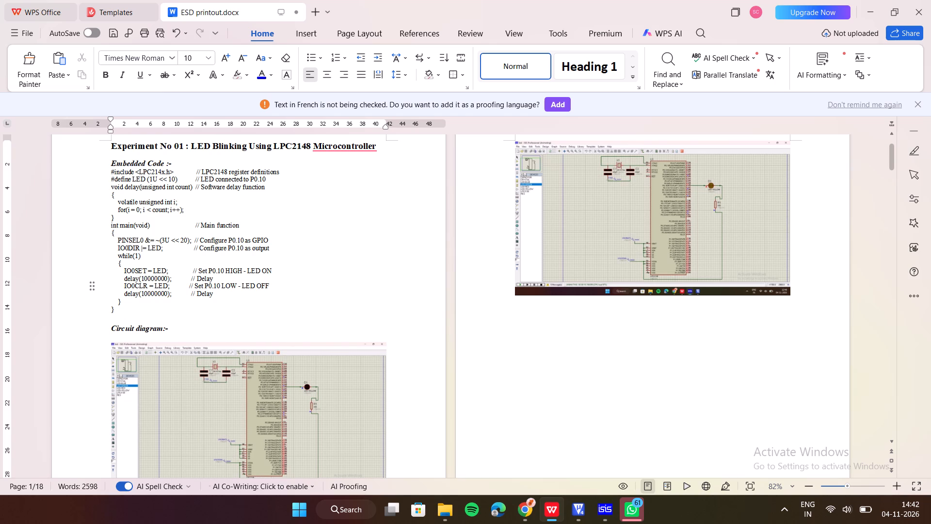
pyautogui.press('space')
pyautogui.press('space')
pyautogui.click(186, 278)
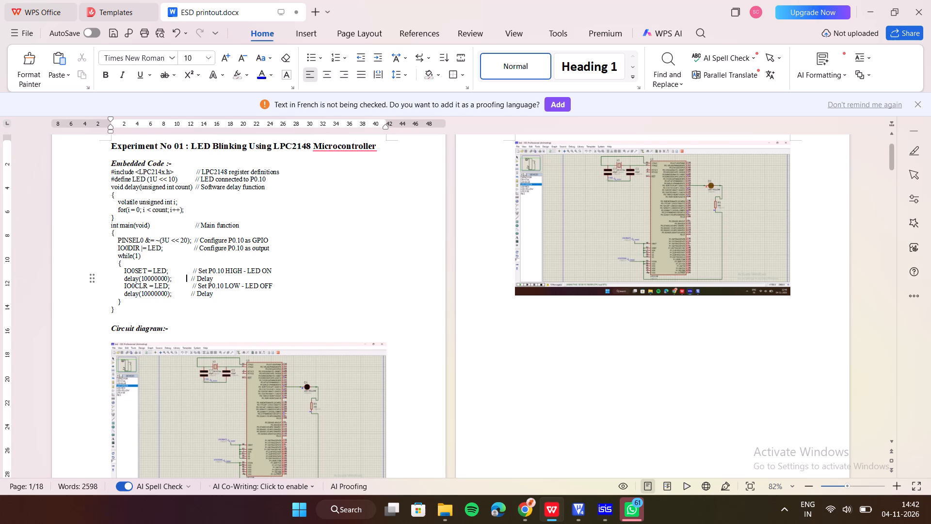
pyautogui.press('space')
pyautogui.press('space')
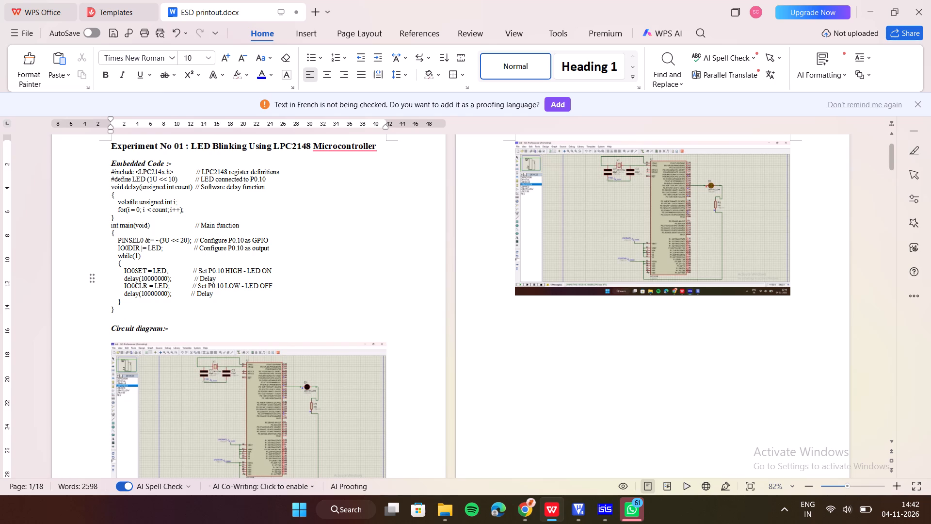
# Replace the blank line between the code's closing brace and the "Circuit diagram:-" heading with a smaller 10 pt one.
pyautogui.click(116, 318)
pyautogui.press('BackSpace')
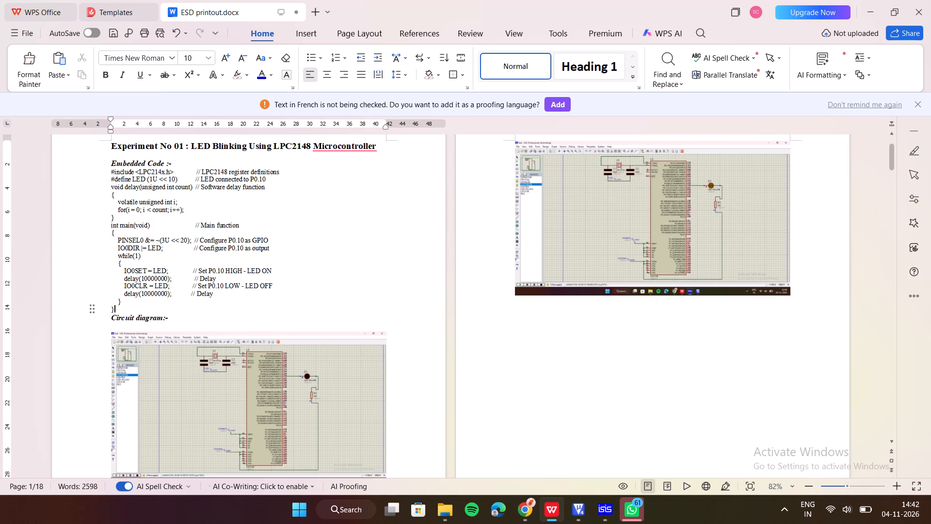
pyautogui.press('Return')
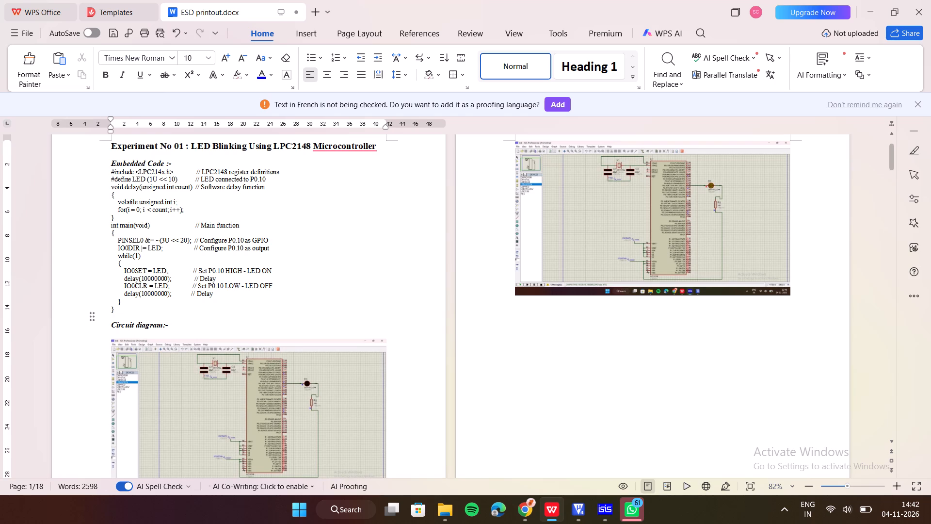
# Delete the surplus blank lines between the circuit diagram image and the "Simulation result :-" heading.
pyautogui.scroll(-4, 162, 321)
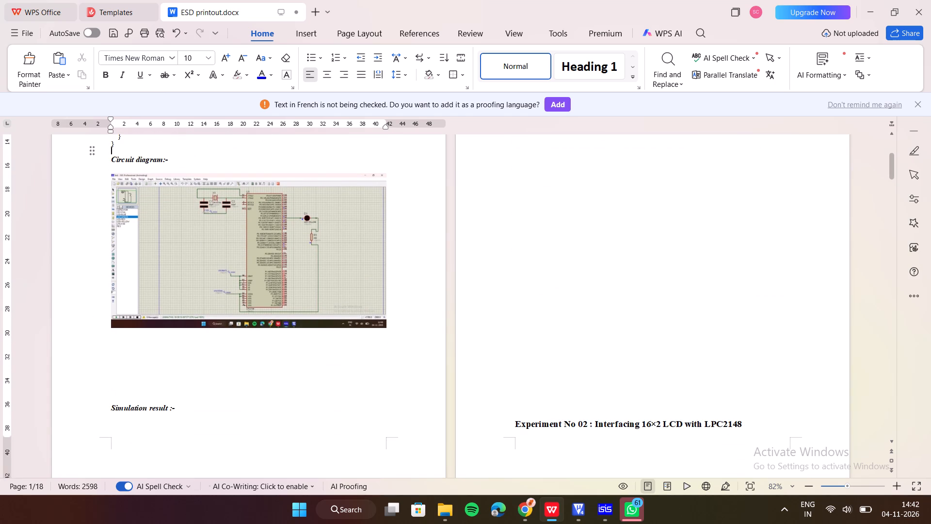
pyautogui.click(111, 397)
pyautogui.press('BackSpace')
pyautogui.press('BackSpace')
pyautogui.press('BackSpace')
pyautogui.press('BackSpace')
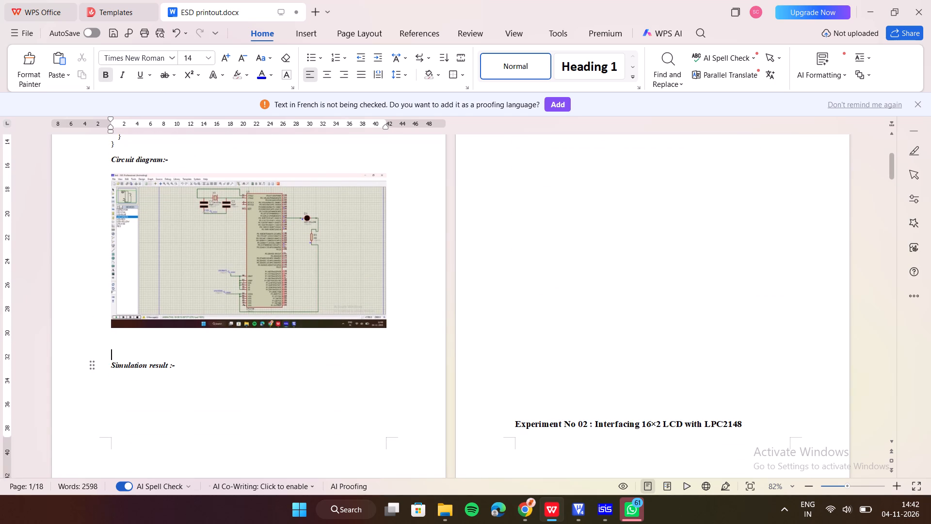
pyautogui.press('BackSpace')
pyautogui.press('Down')
pyautogui.press('BackSpace')
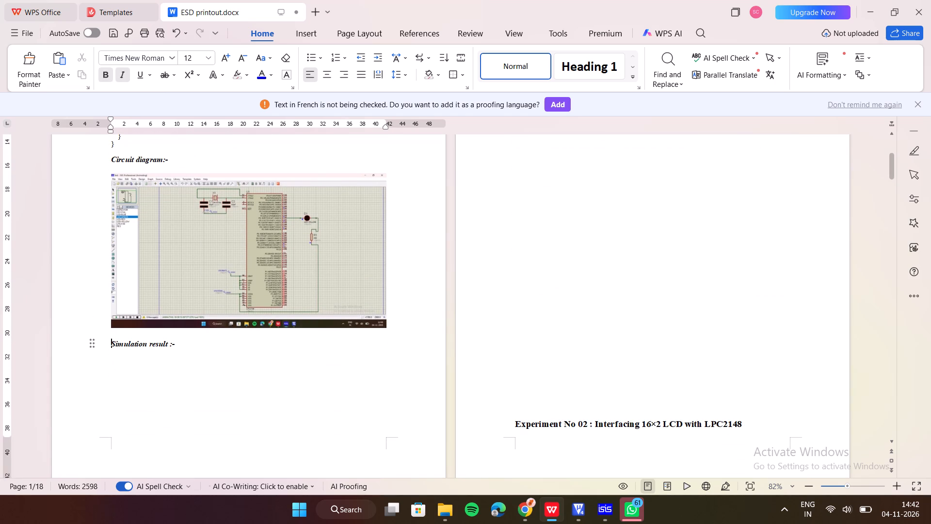
# Delete the blank line between the "Circuit diagram:-" heading and the circuit image in Experiment No 01.
pyautogui.scroll(1, 111, 397)
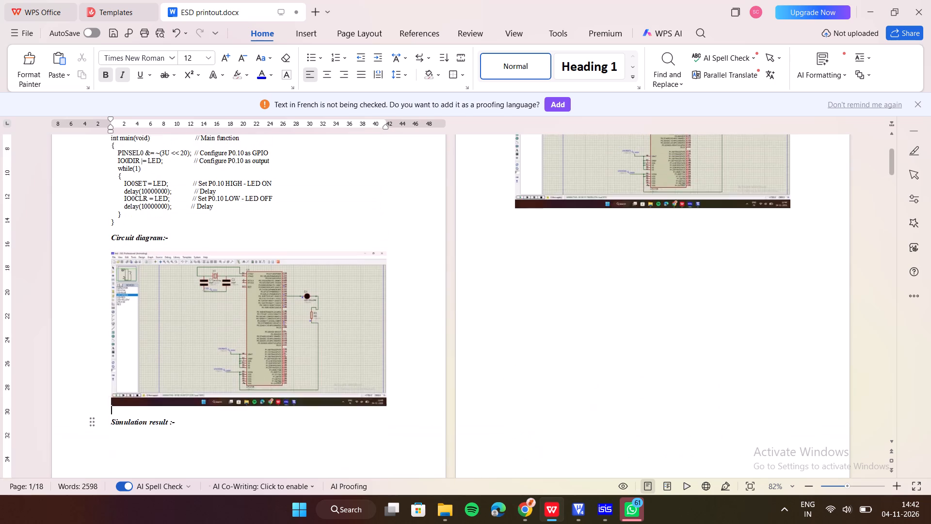
pyautogui.scroll(1, 111, 397)
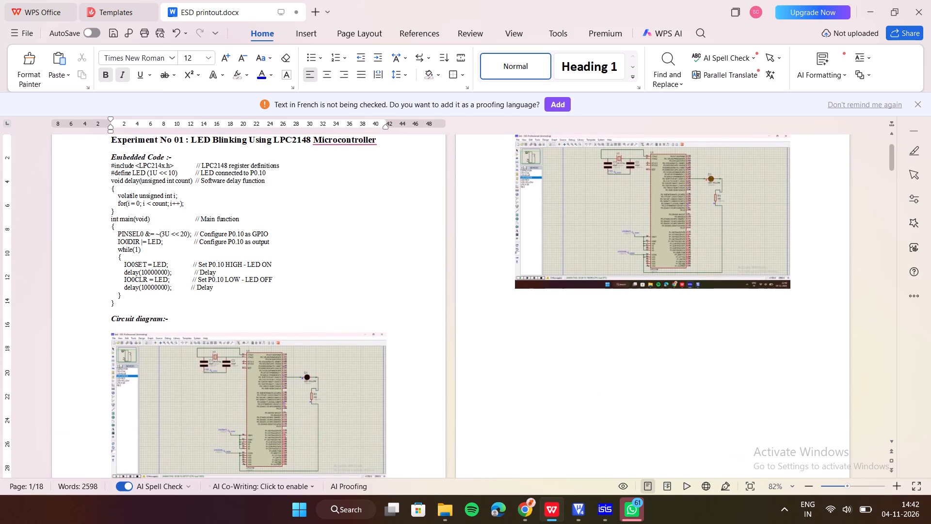
pyautogui.click(111, 328)
pyautogui.press('Down')
pyautogui.press('BackSpace')
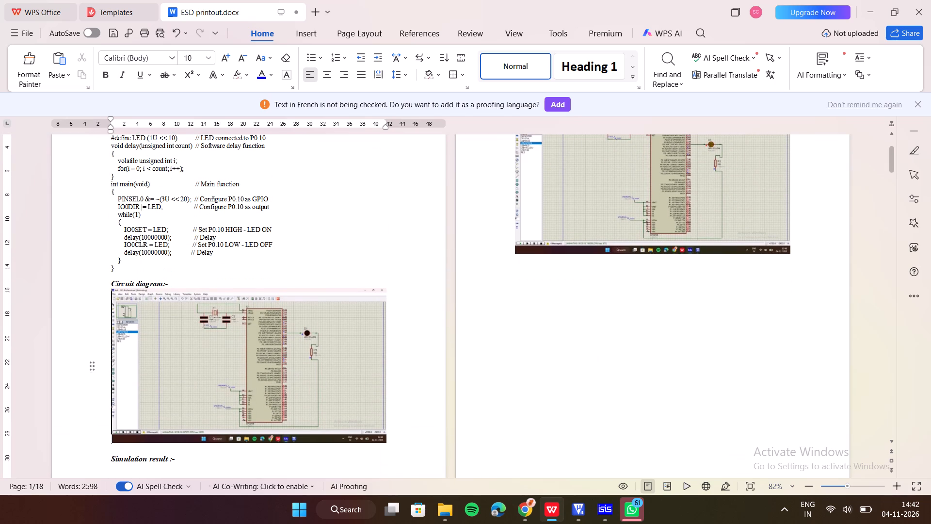
# Remove the blank space between Experiment No 01's simulation heading and its image, and shorten the heading to "Simulation result".
pyautogui.scroll(-1, 111, 328)
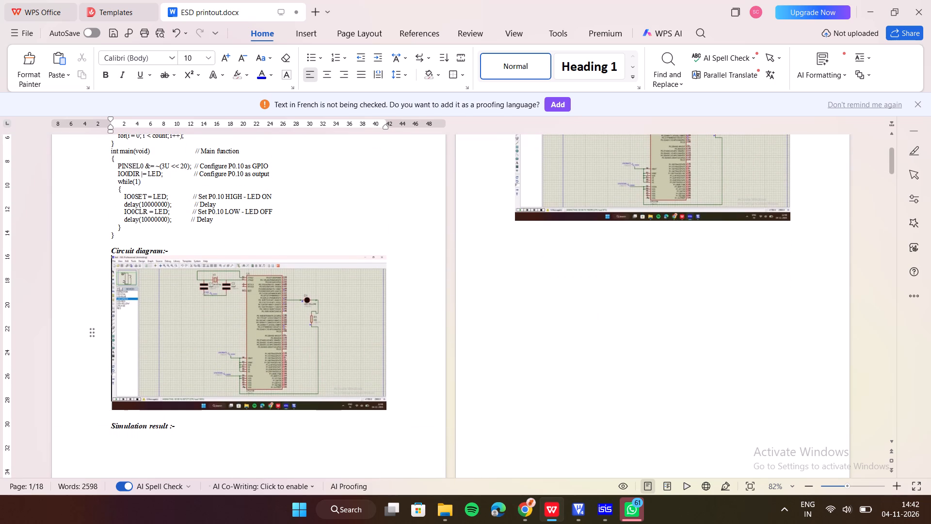
pyautogui.hscroll(1, 448, 343)
pyautogui.scroll(5, 448, 343)
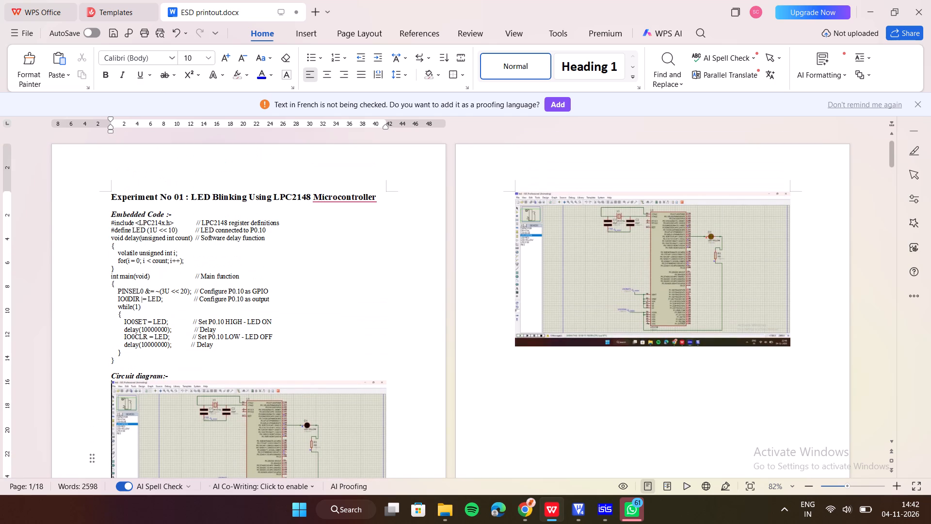
pyautogui.click(514, 235)
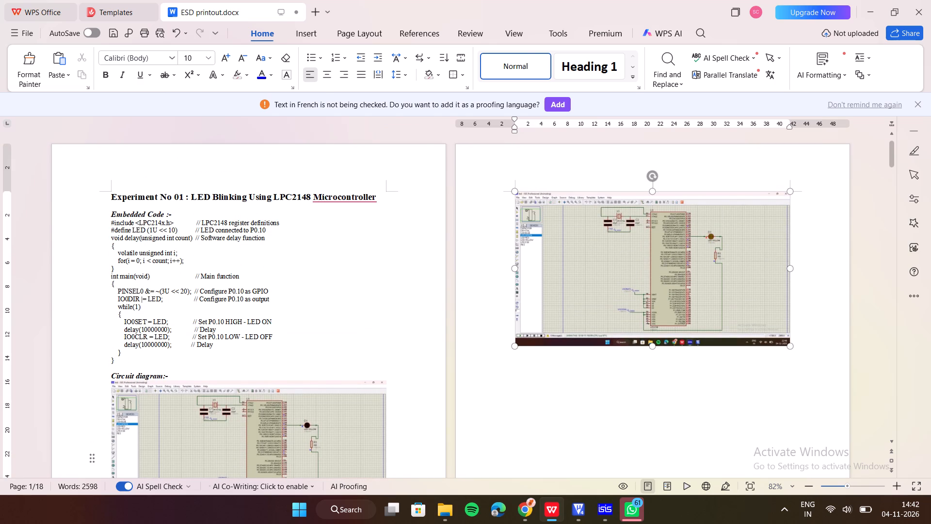
pyautogui.click(511, 214)
pyautogui.press('BackSpace')
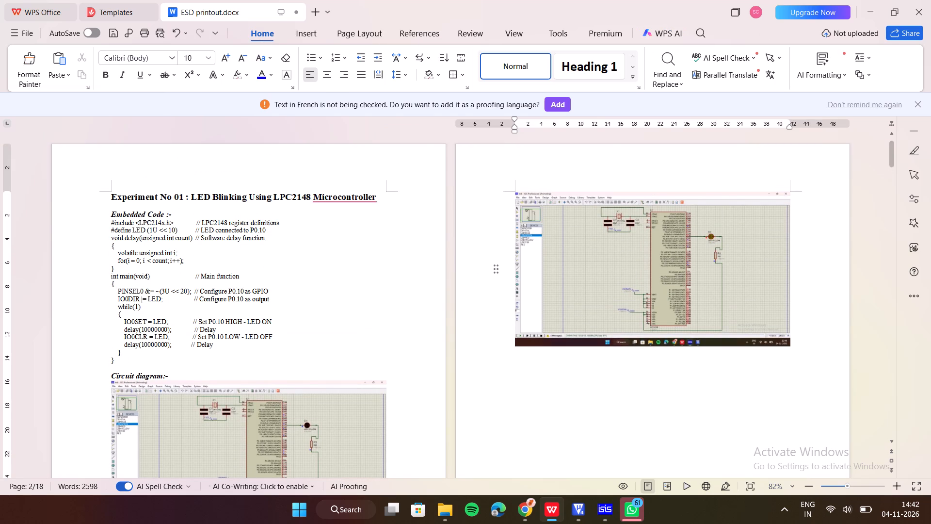
pyautogui.press('BackSpace')
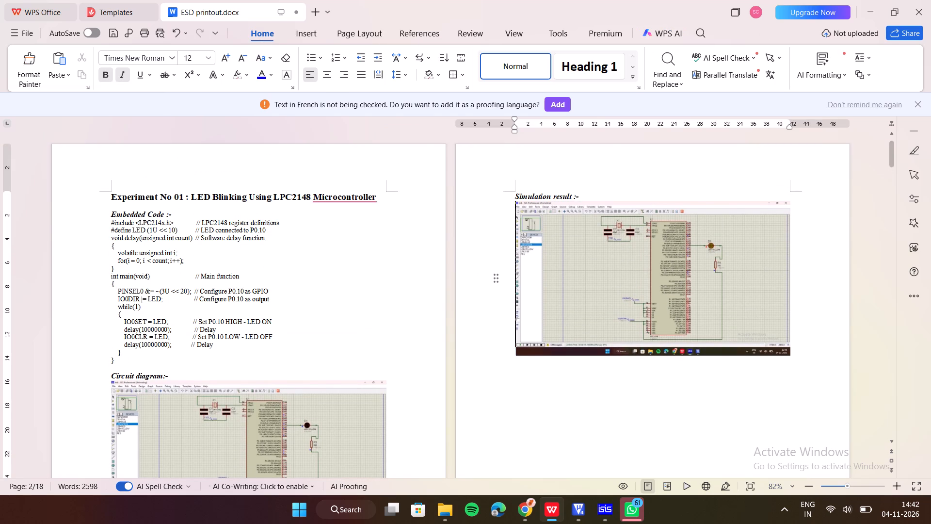
pyautogui.press('BackSpace')
pyautogui.press('BackSpace')
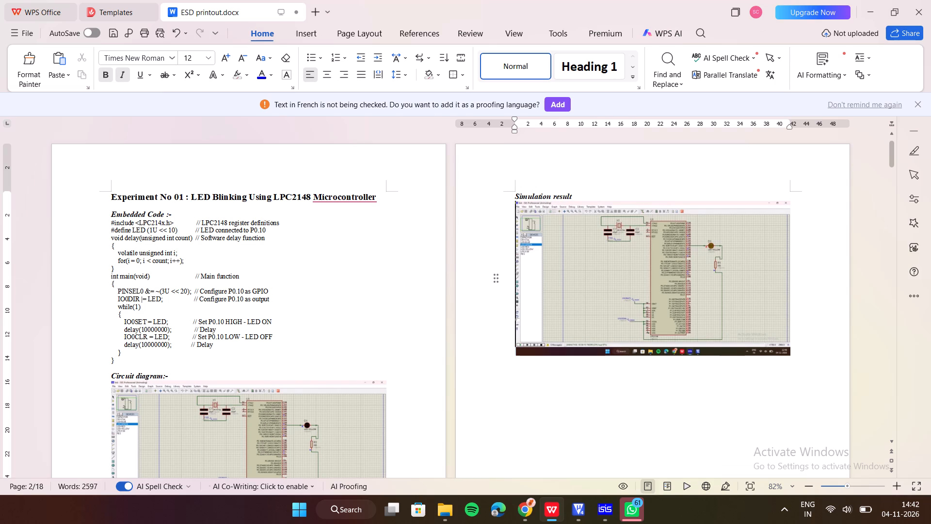
pyautogui.press('Up')
pyautogui.press('BackSpace')
# Review Experiment No 01's layout, examining the code comments, the headings and the circuit diagram image up close.
pyautogui.scroll(-3, 511, 214)
pyautogui.scroll(1, 511, 214)
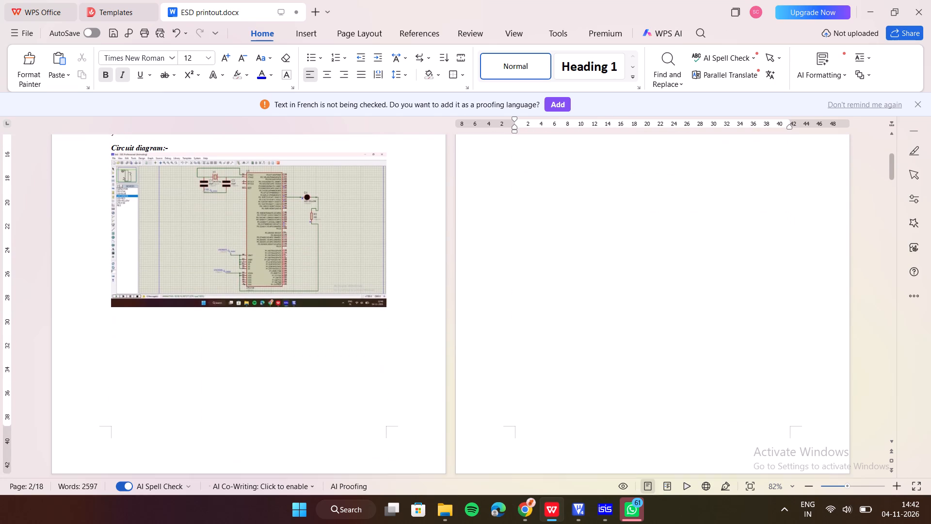
pyautogui.scroll(1, 511, 214)
pyautogui.scroll(-1, 511, 214)
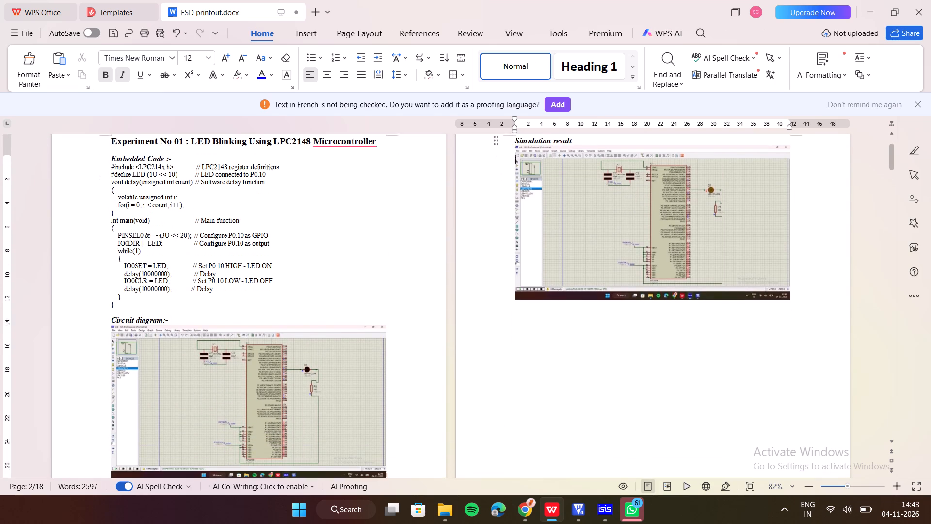
pyautogui.scroll(-1, 511, 214)
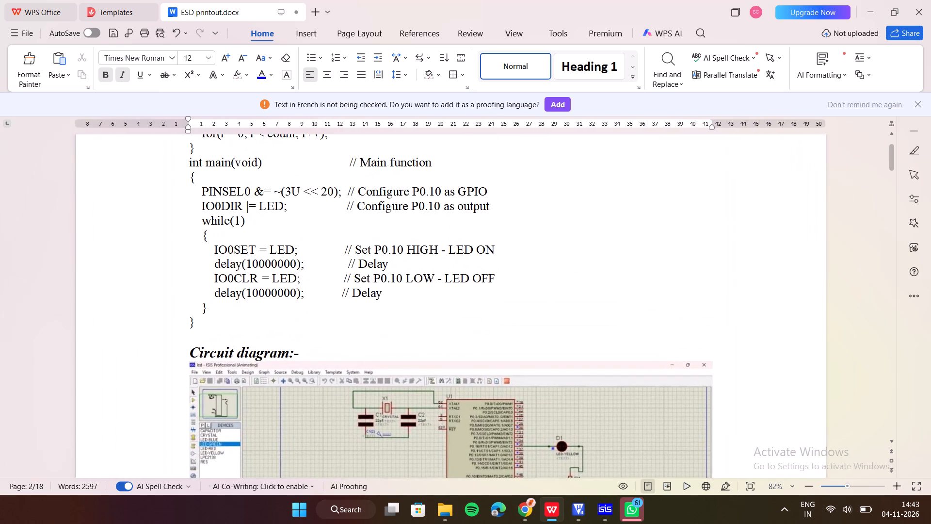
pyautogui.scroll(-4, 341, 226)
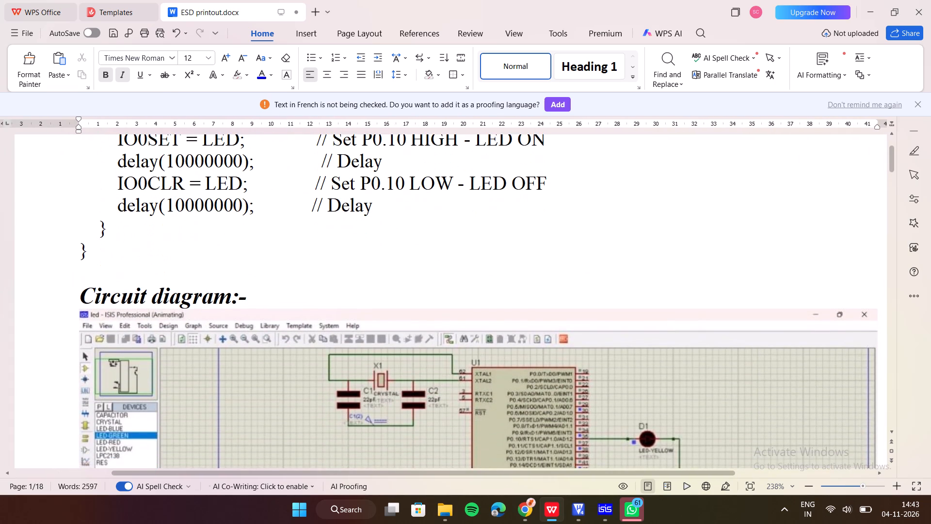
pyautogui.scroll(-4, 341, 226)
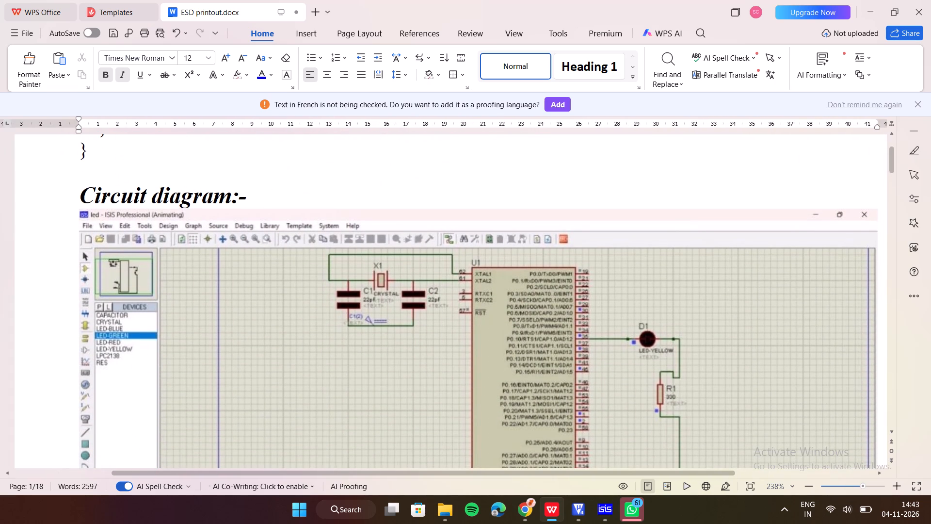
pyautogui.scroll(-2, 341, 226)
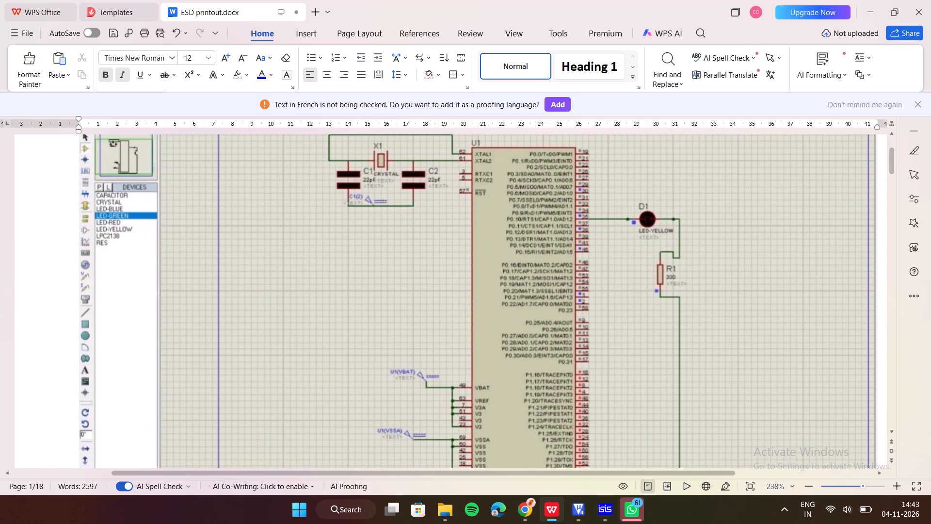
pyautogui.scroll(-5, 341, 226)
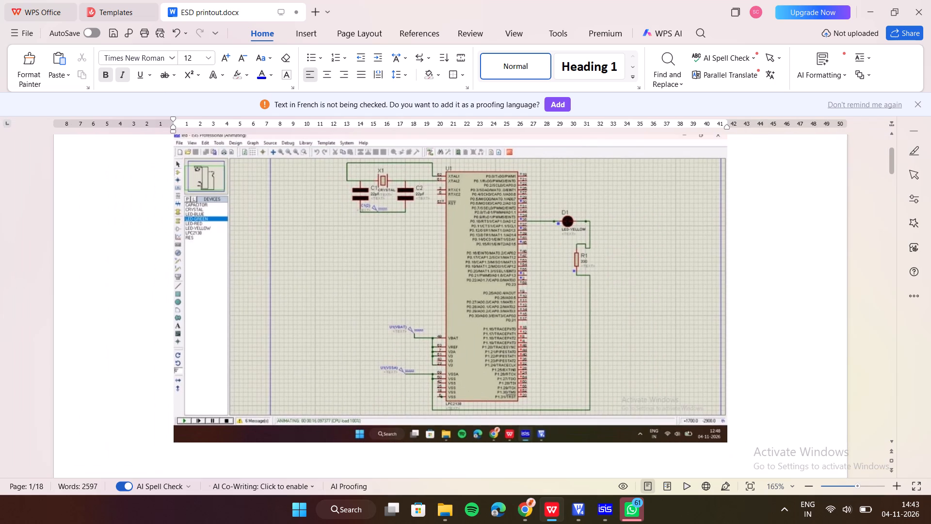
pyautogui.scroll(4, 341, 226)
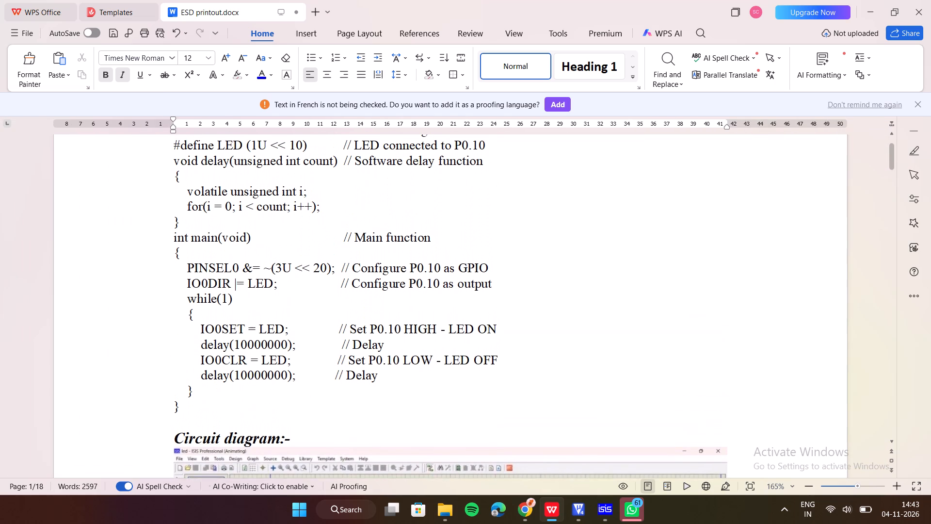
pyautogui.scroll(2, 341, 226)
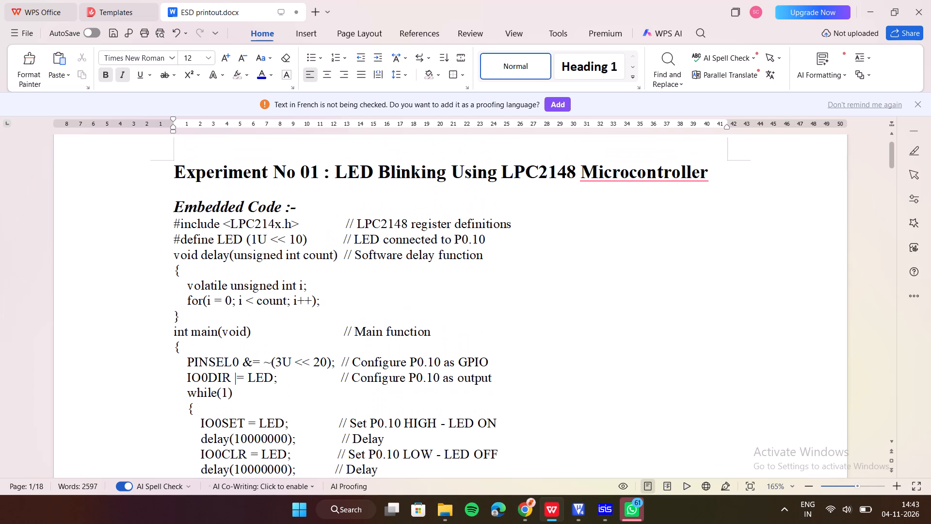
# Look through the pages after Experiment No 01, examining the Experiment No 02 code, its circuit diagram and the ADC voltage simulation image.
pyautogui.scroll(-19, 341, 226)
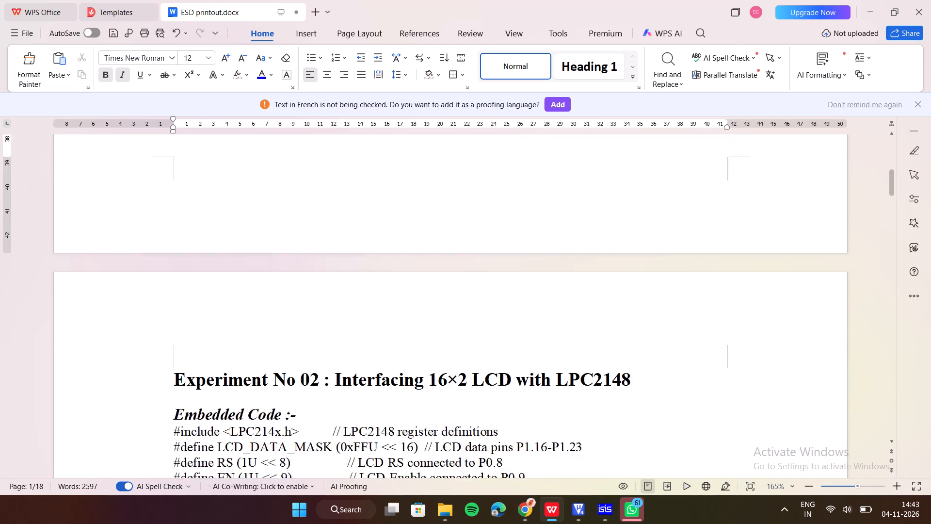
pyautogui.scroll(-11, 341, 226)
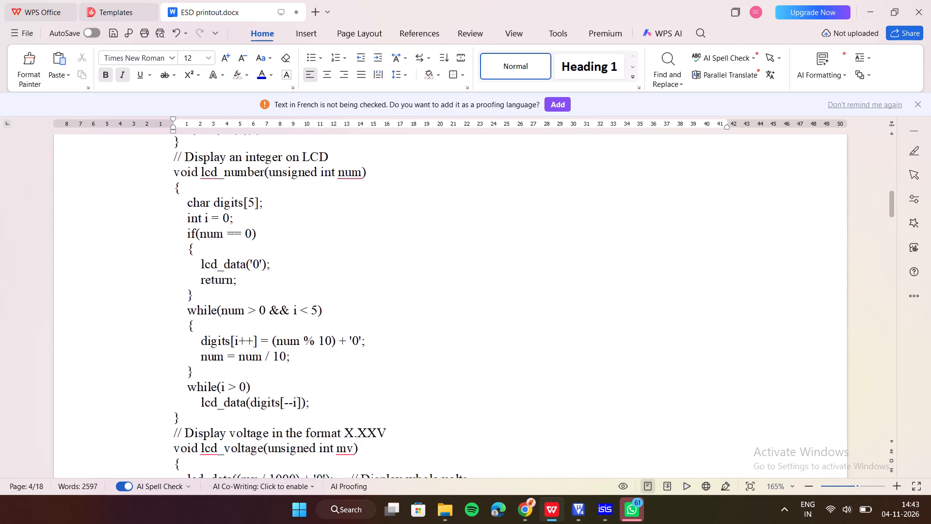
pyautogui.scroll(-12, 341, 226)
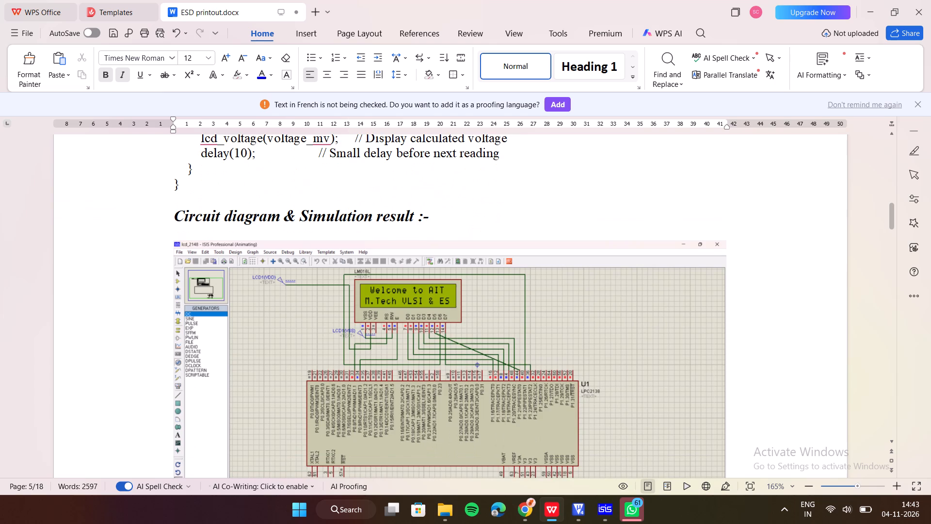
pyautogui.scroll(-1, 341, 226)
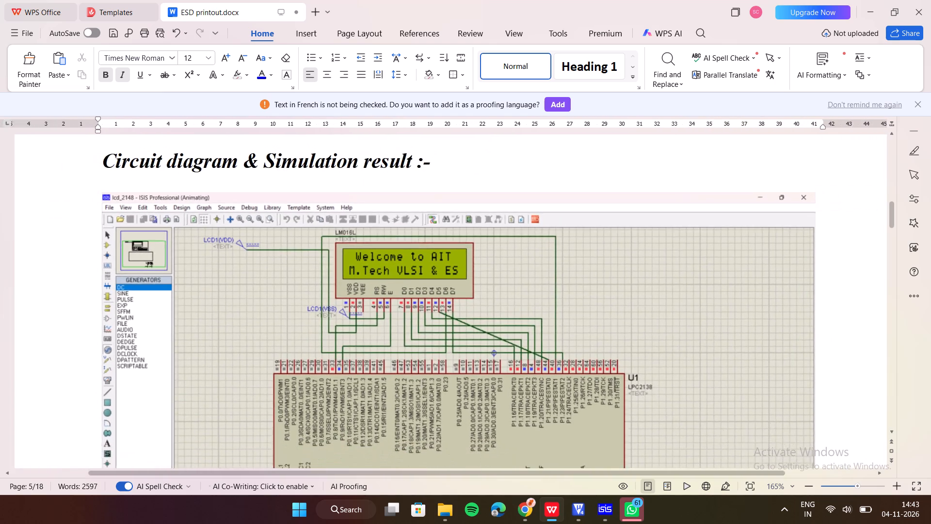
pyautogui.scroll(13, 332, 227)
pyautogui.scroll(8, 332, 227)
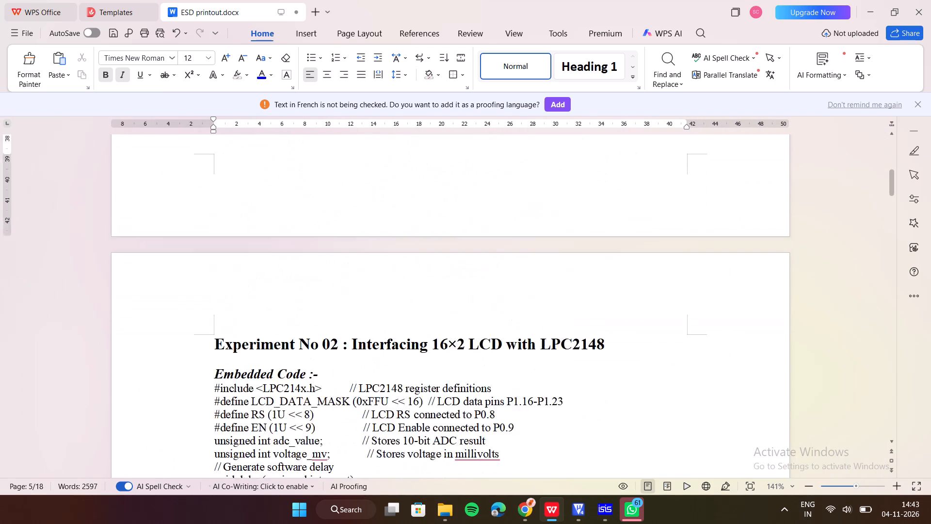
pyautogui.scroll(5, 345, 281)
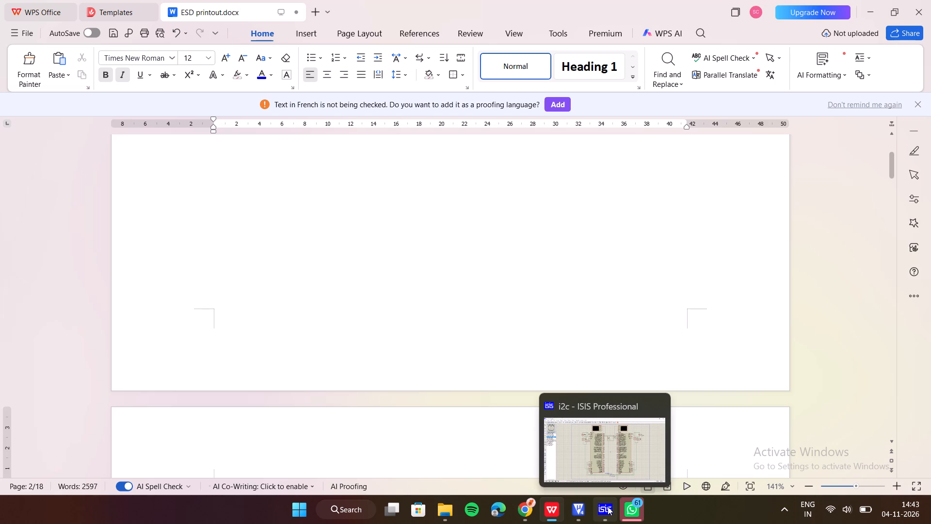
pyautogui.scroll(-7, 486, 391)
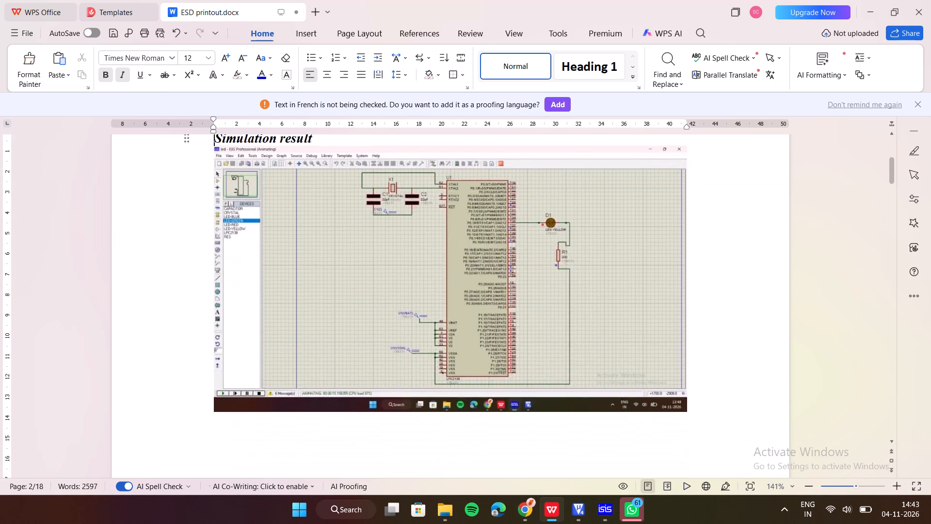
pyautogui.scroll(-1, 486, 391)
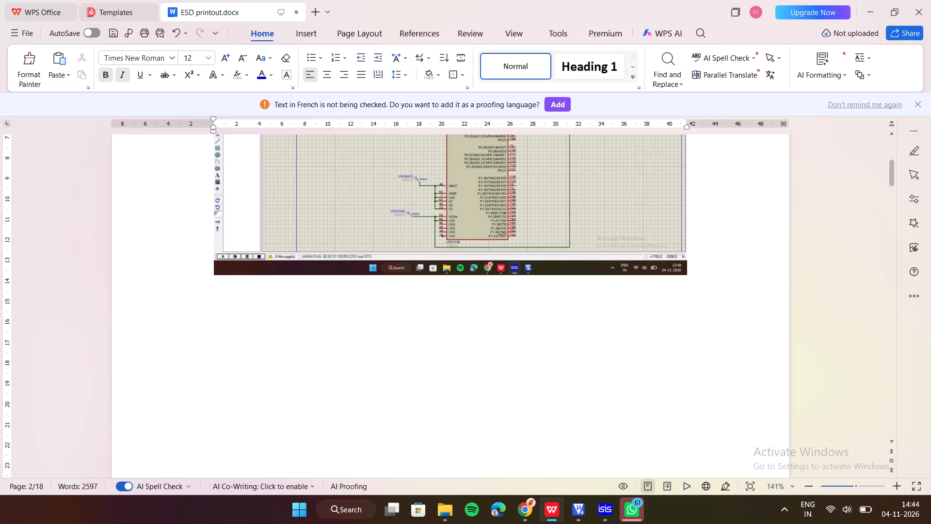
pyautogui.scroll(-6, 501, 409)
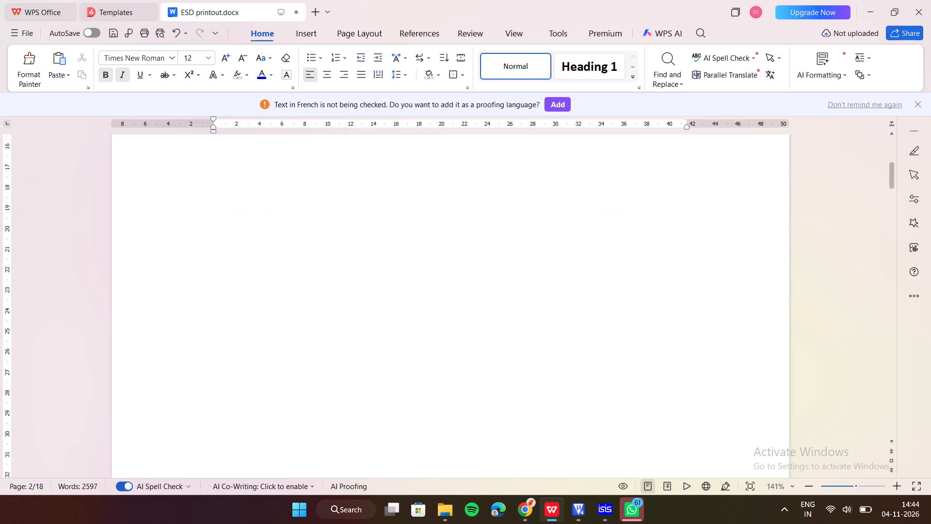
pyautogui.scroll(-3, 501, 409)
pyautogui.scroll(-20, 501, 409)
pyautogui.scroll(-2, 501, 409)
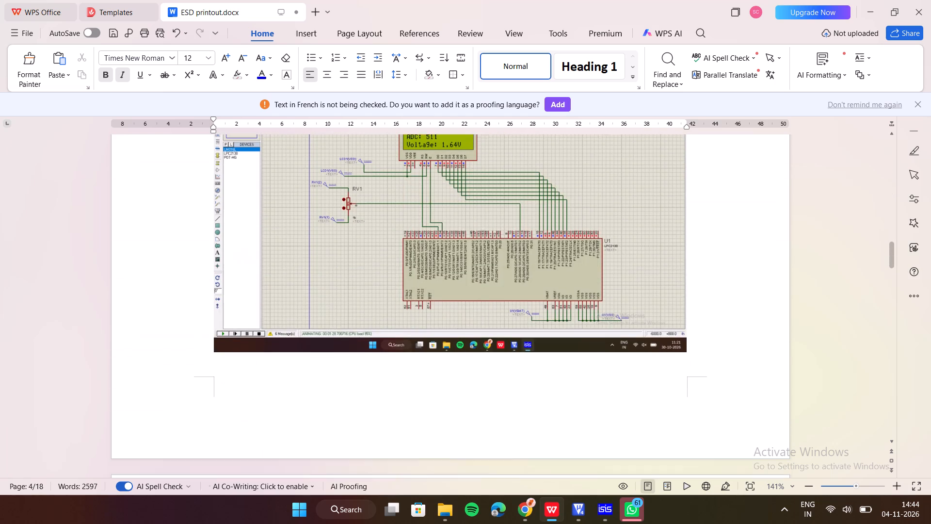
pyautogui.scroll(4, 501, 409)
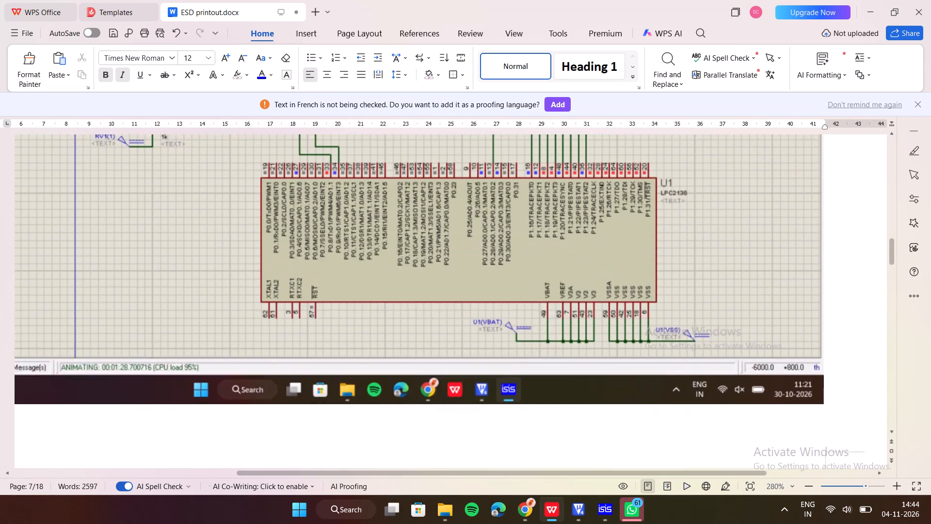
pyautogui.scroll(2, 501, 409)
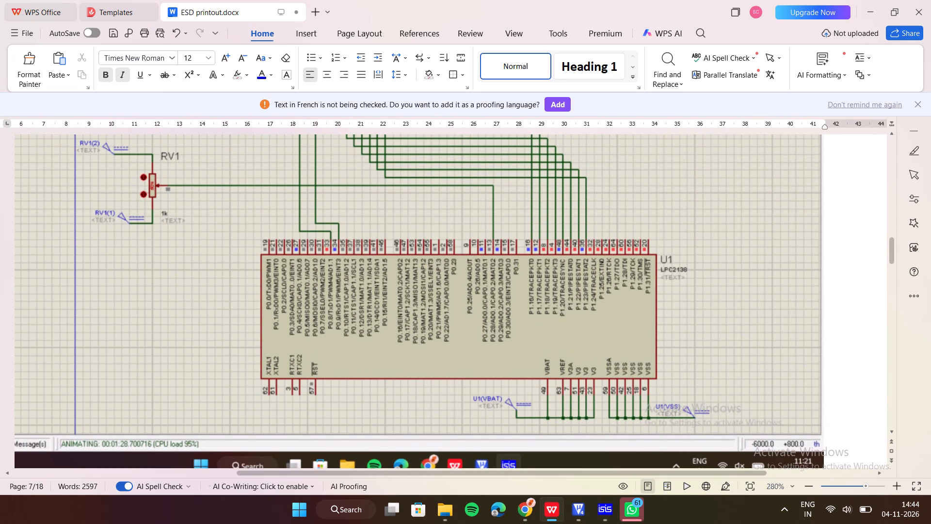
pyautogui.scroll(6, 501, 409)
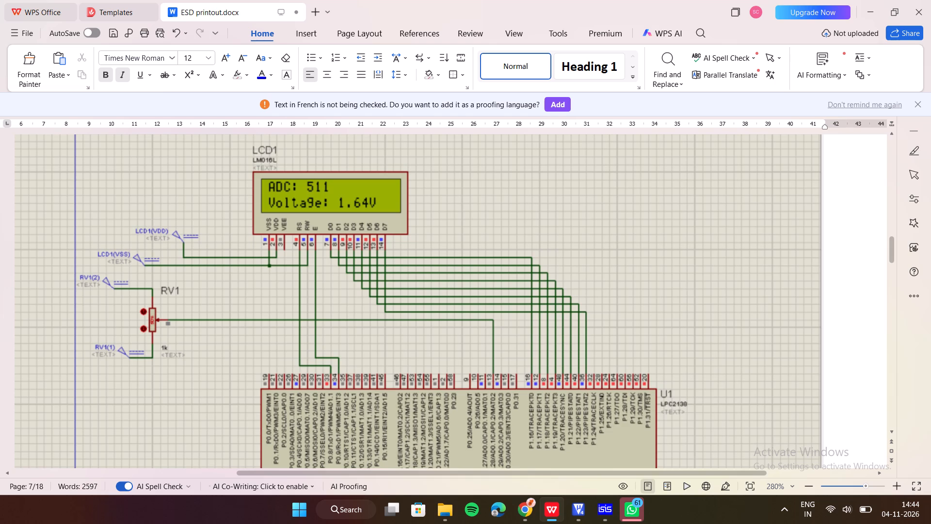
pyautogui.scroll(-2, 465, 406)
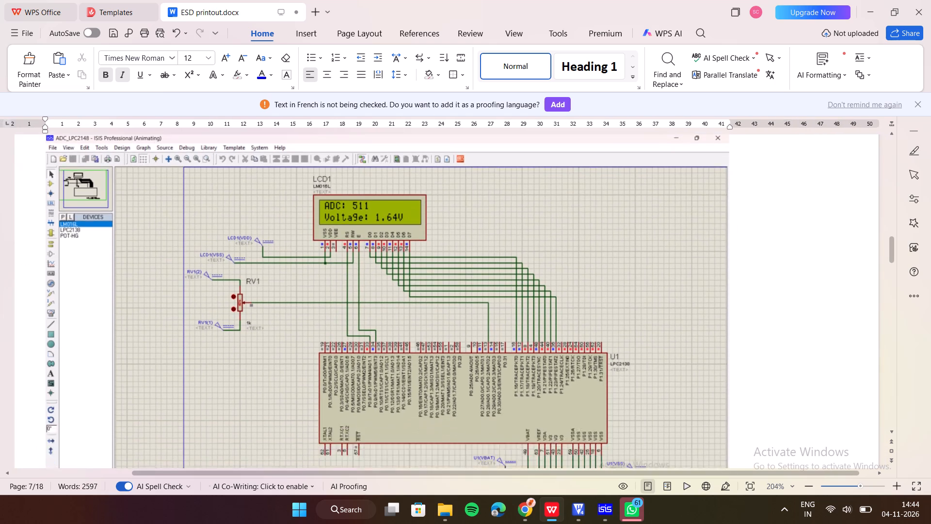
# Look through the Experiment No 04 code and DAC circuit diagram, and back through the earlier experiments to Experiment No 01's circuit diagram.
pyautogui.scroll(-11, 465, 406)
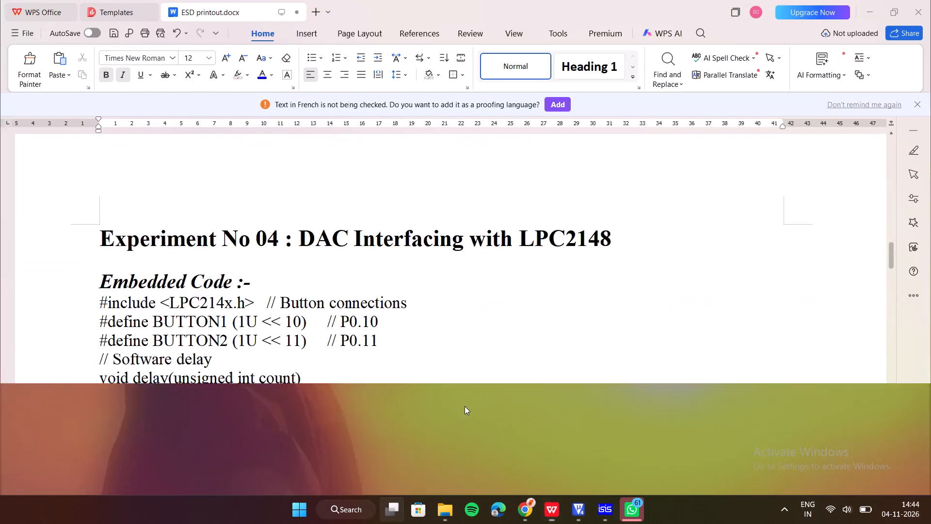
pyautogui.scroll(-8, 465, 406)
pyautogui.click(253, 118)
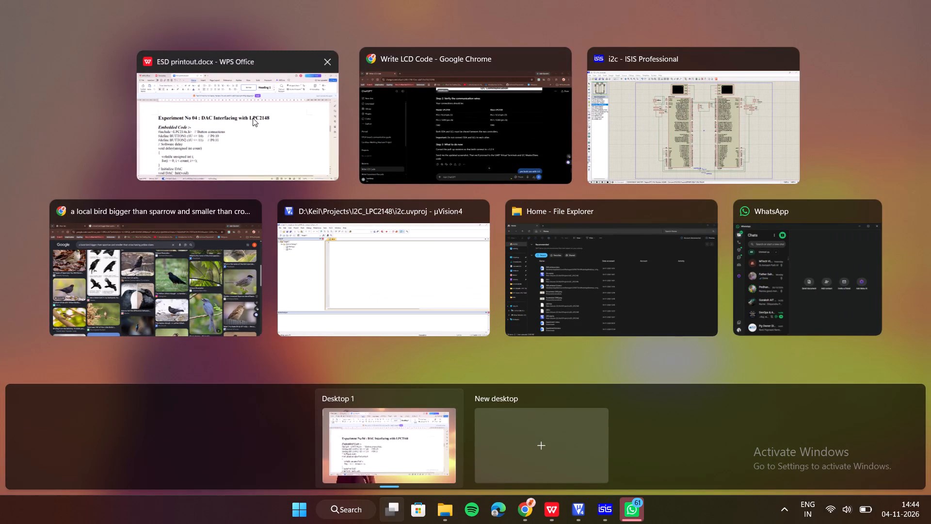
pyautogui.scroll(-8, 444, 278)
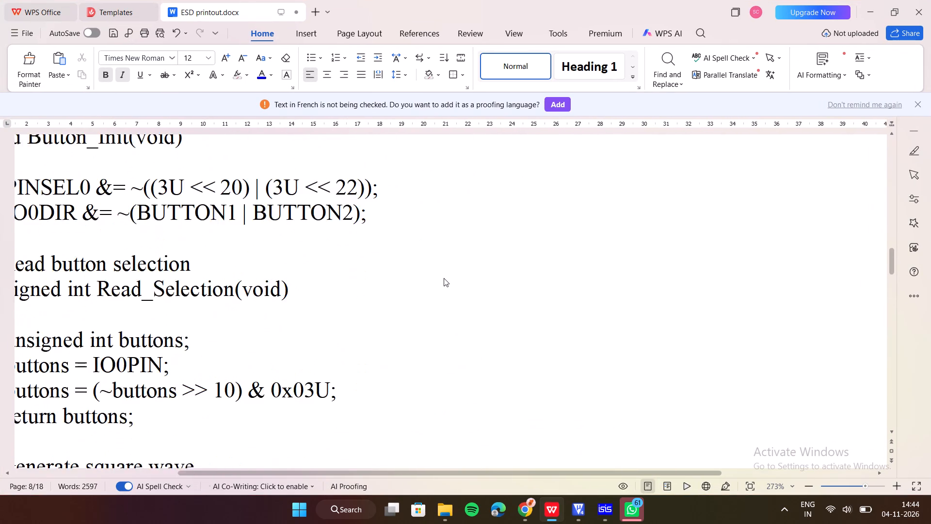
pyautogui.scroll(-16, 444, 278)
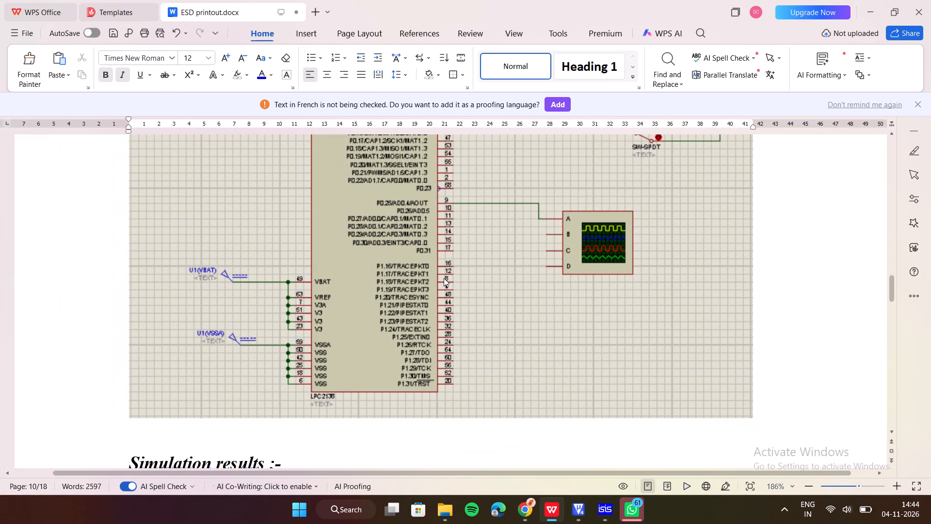
pyautogui.scroll(20, 587, 314)
pyautogui.scroll(6, 587, 314)
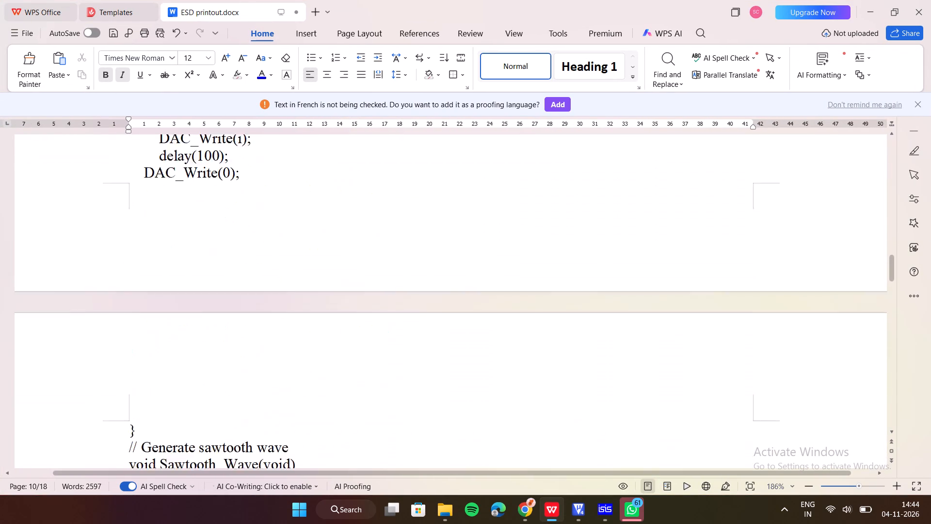
pyautogui.scroll(9, 587, 314)
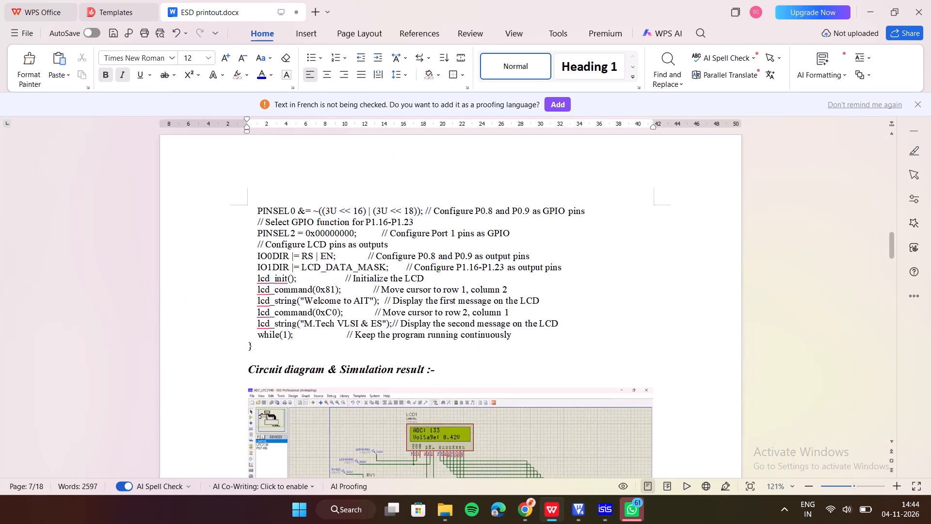
pyautogui.scroll(12, 583, 309)
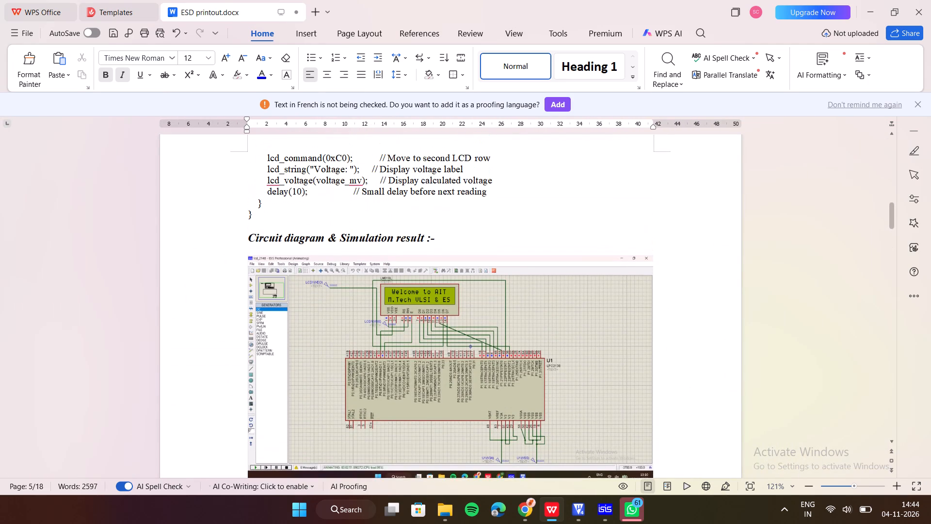
pyautogui.scroll(15, 583, 309)
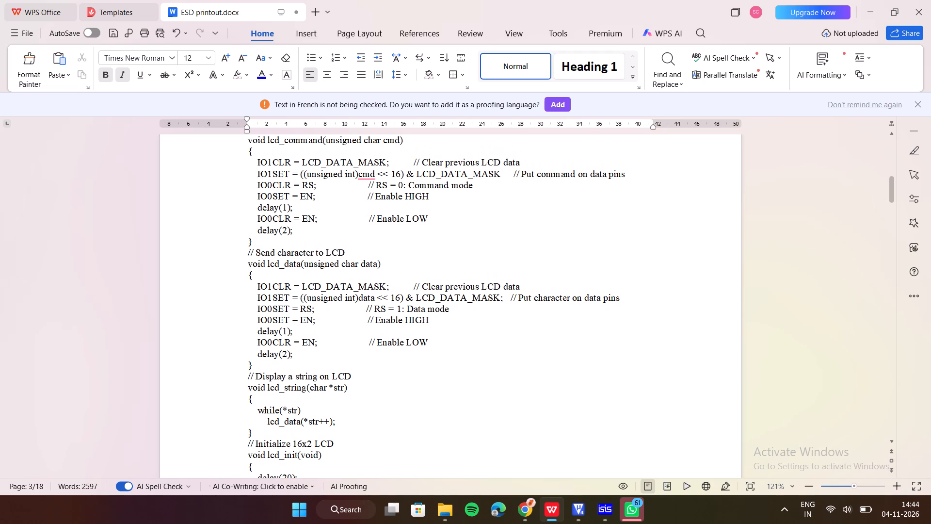
pyautogui.scroll(15, 583, 309)
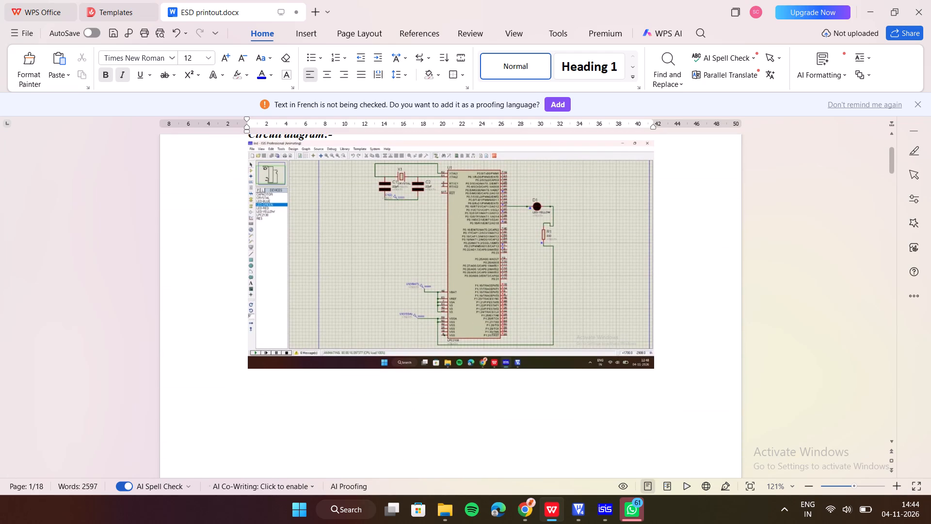
# Close ESD printout.docx without saving the changes and reopen it from the recent documents.
pyautogui.click(551, 221)
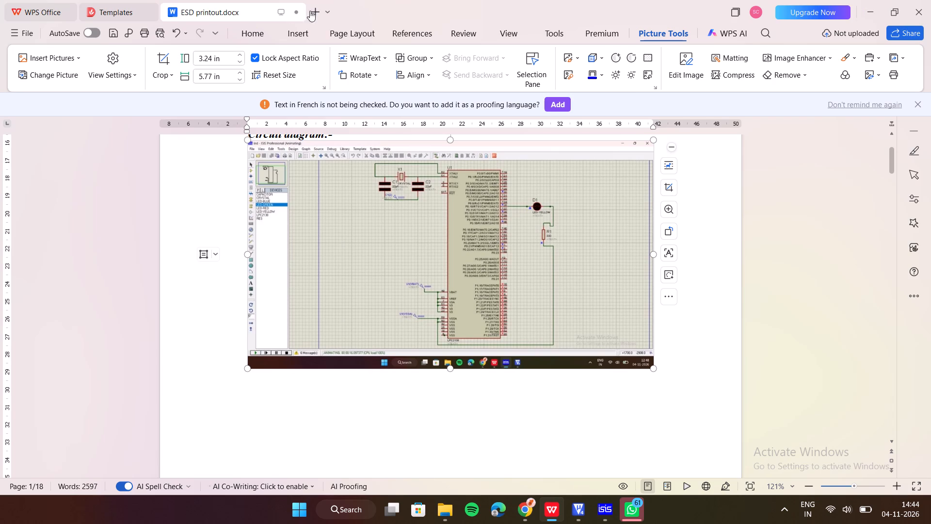
pyautogui.click(296, 9)
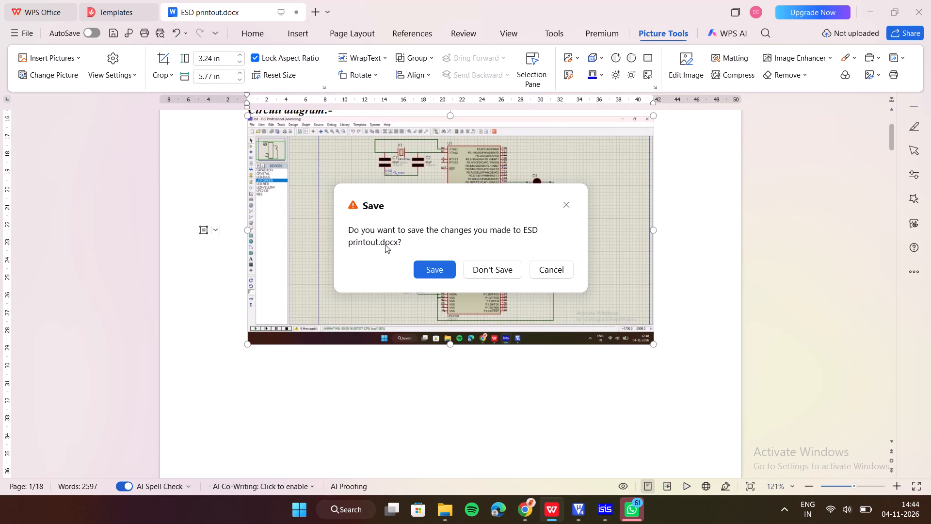
pyautogui.click(473, 273)
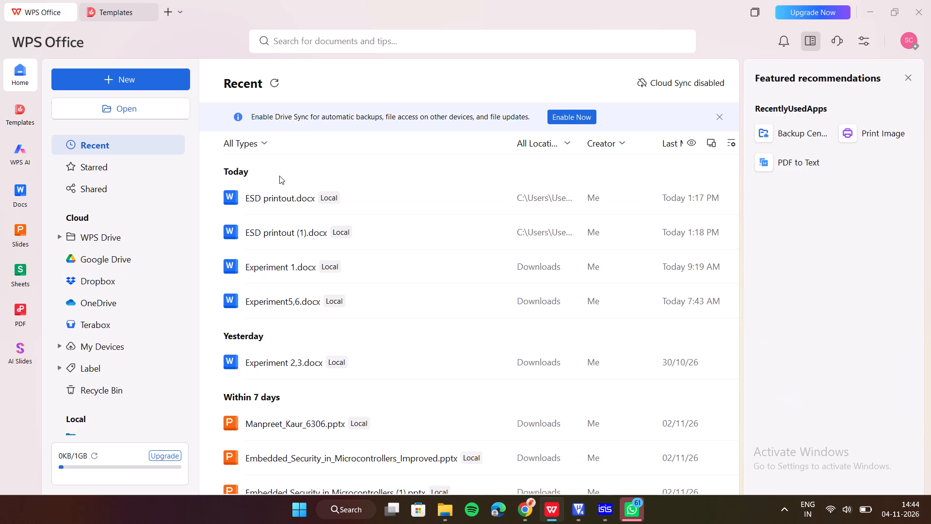
pyautogui.doubleClick(284, 199)
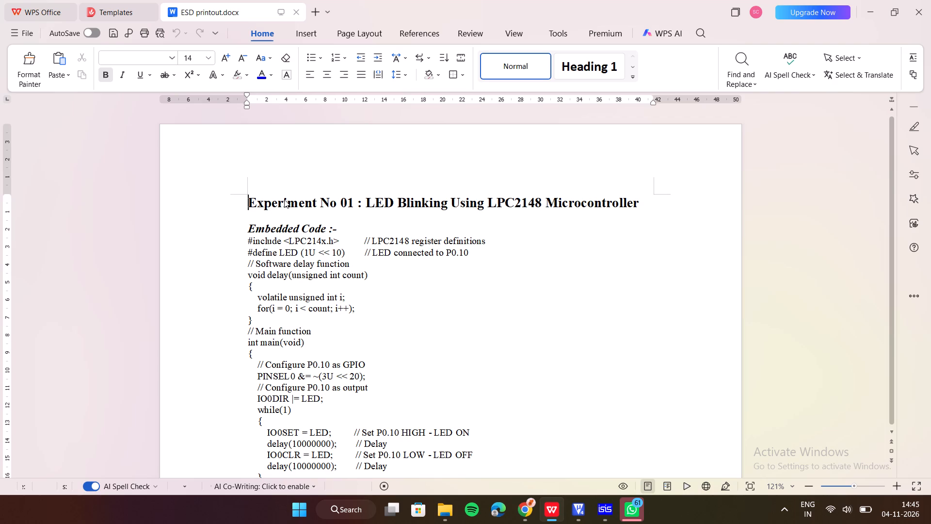
# Replace Experiment No 01's circuit diagram image with Screenshot (594).png copied from the Screenshots folder in Pictures.
pyautogui.scroll(-2, 387, 293)
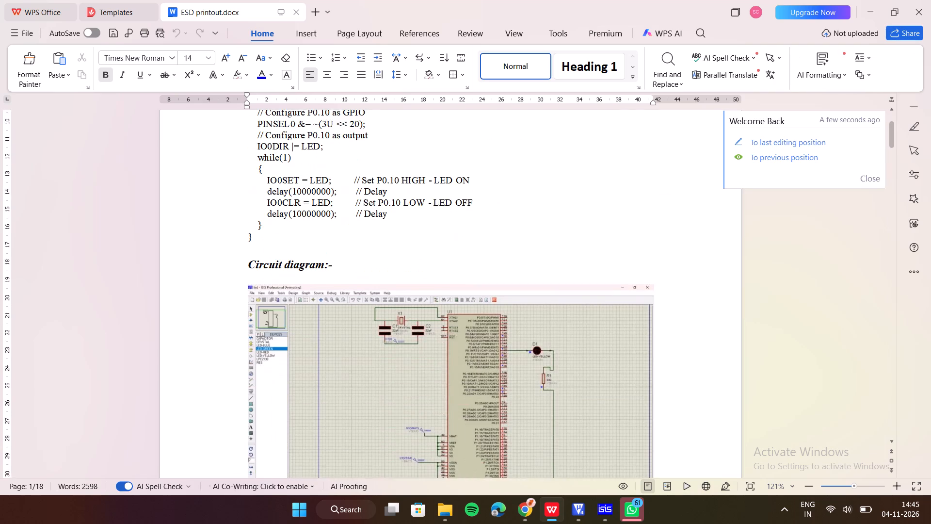
pyautogui.scroll(-3, 387, 293)
pyautogui.click(387, 293)
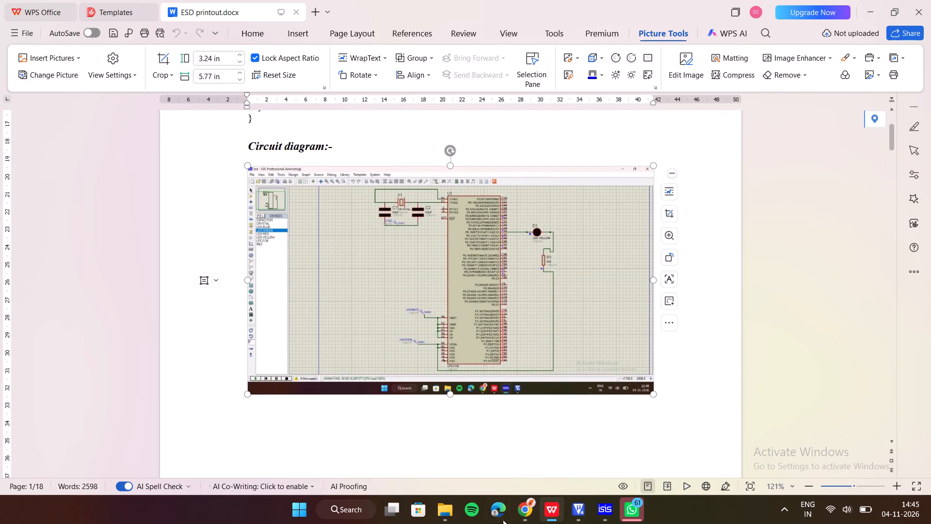
pyautogui.click(443, 502)
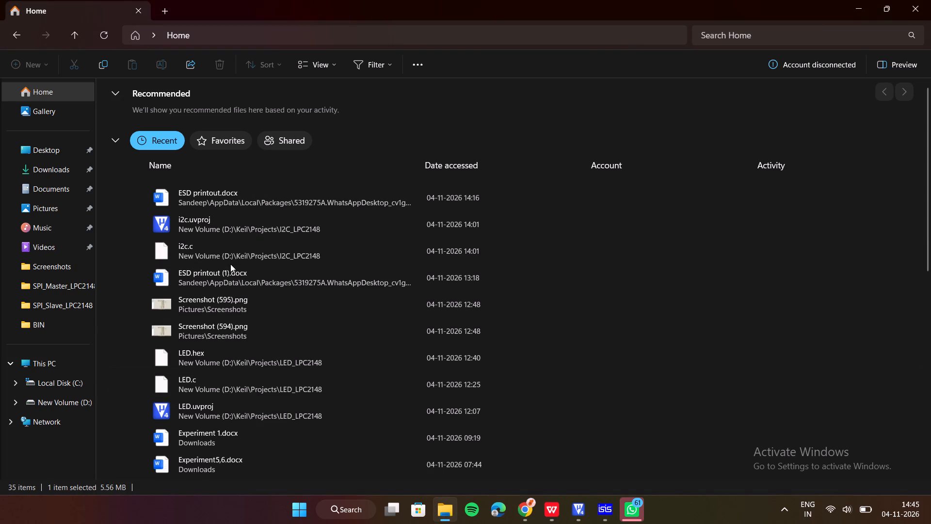
pyautogui.doubleClick(46, 166)
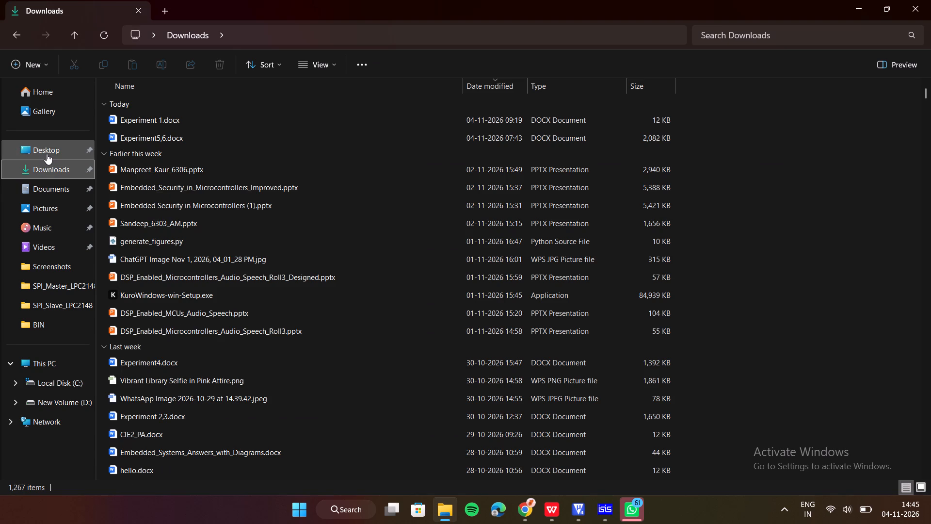
pyautogui.doubleClick(47, 154)
pyautogui.doubleClick(50, 205)
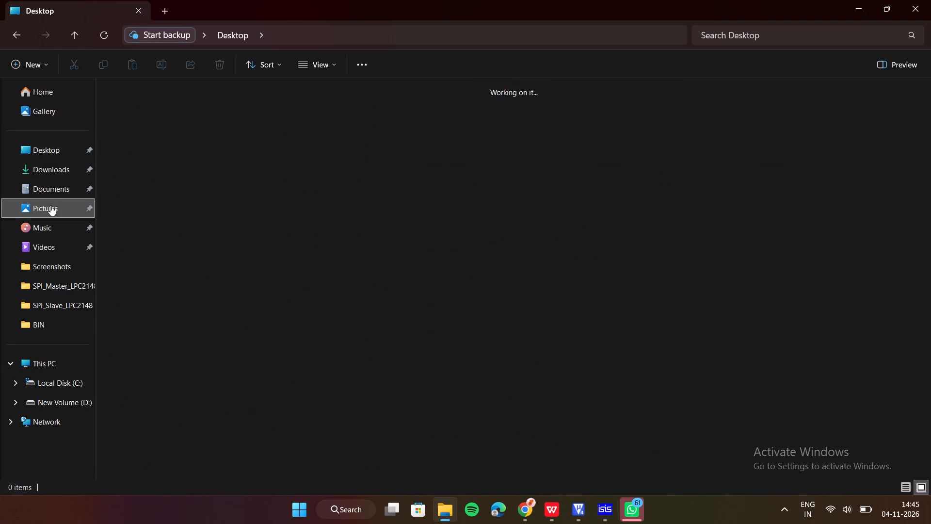
pyautogui.doubleClick(264, 135)
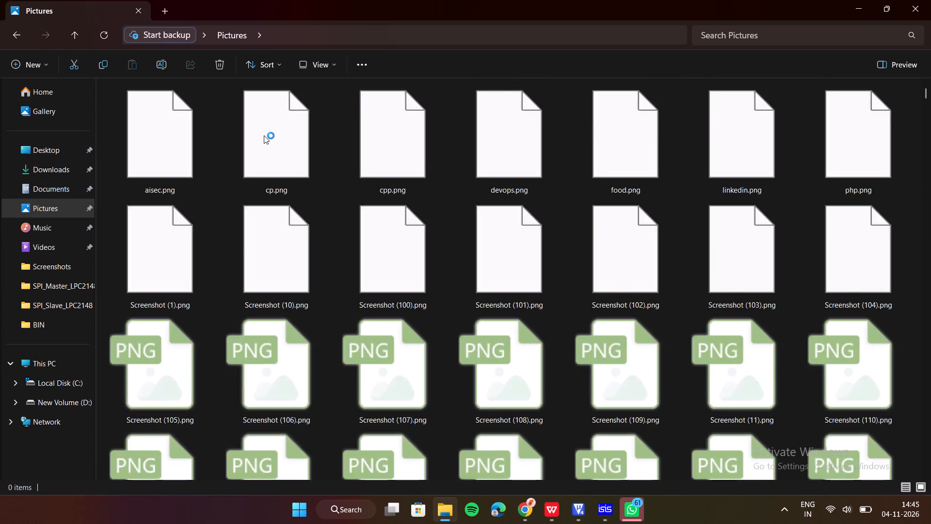
pyautogui.scroll(-16, 342, 244)
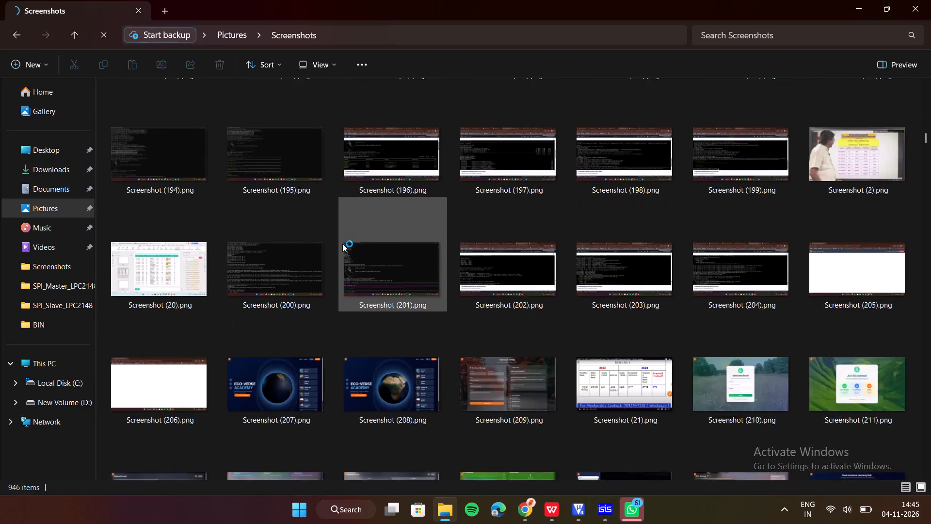
pyautogui.scroll(-20, 342, 244)
pyautogui.scroll(-2, 342, 244)
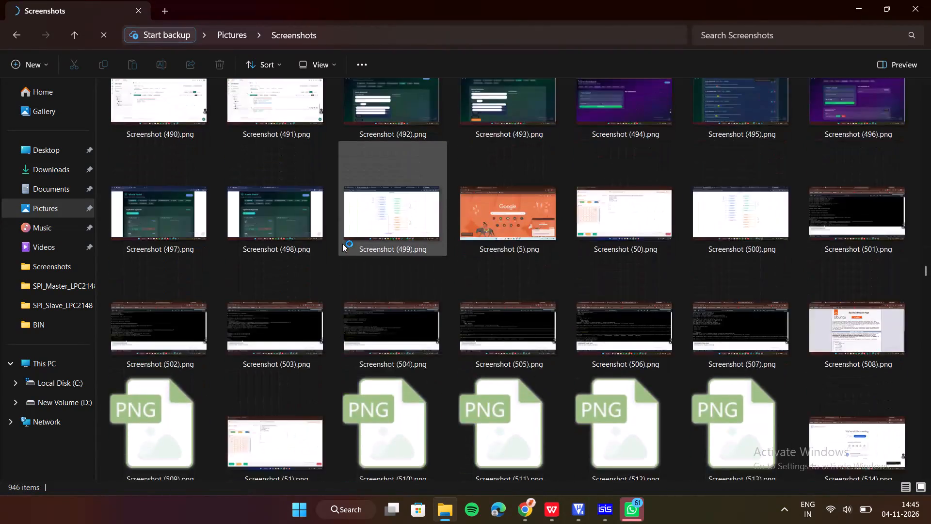
pyautogui.scroll(20, 342, 244)
pyautogui.scroll(14, 342, 244)
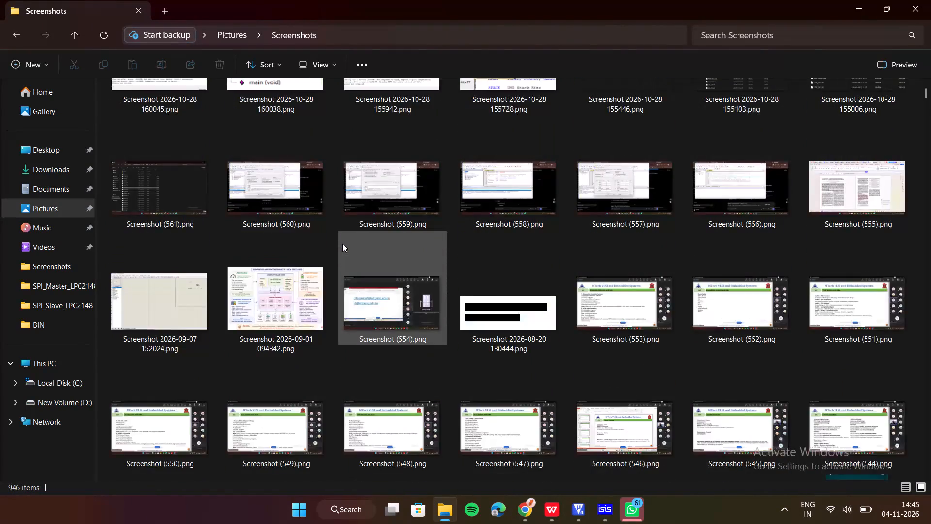
pyautogui.scroll(6, 342, 244)
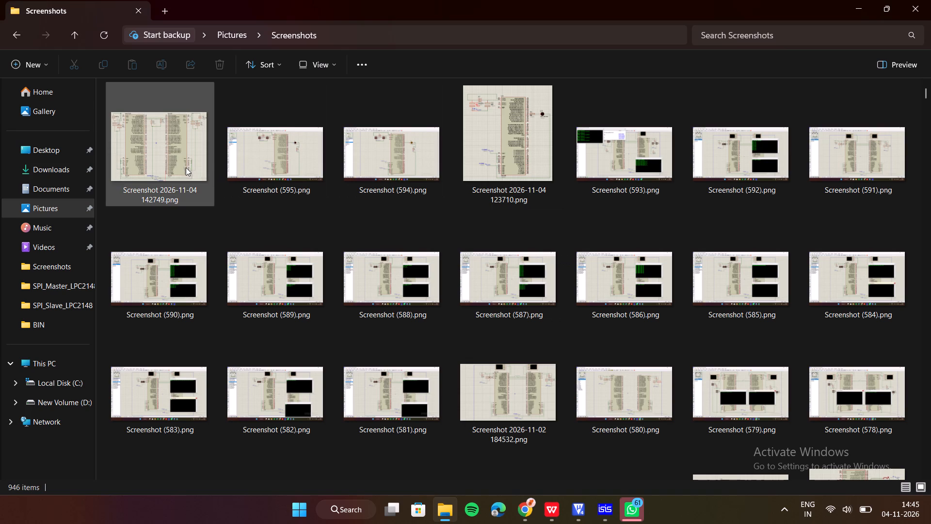
pyautogui.click(382, 190)
pyautogui.hotkey('ctrl', 'c')
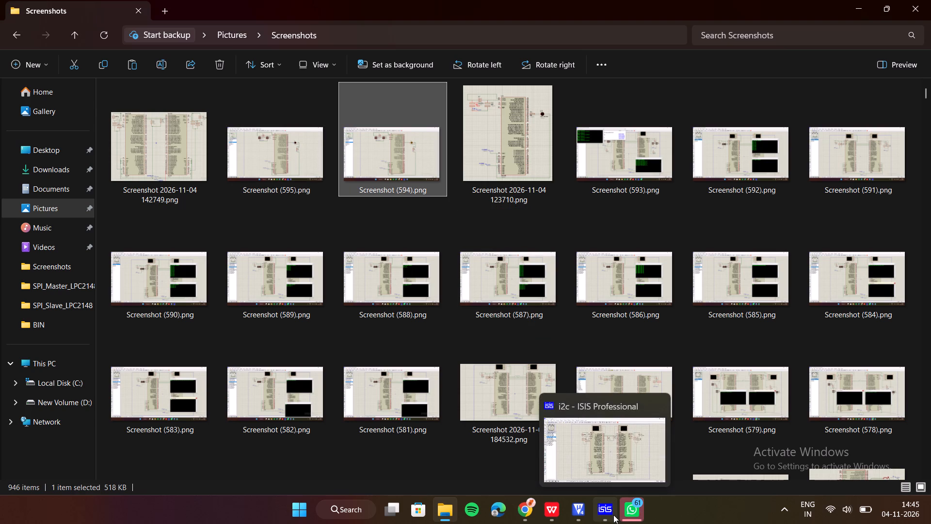
pyautogui.click(613, 473)
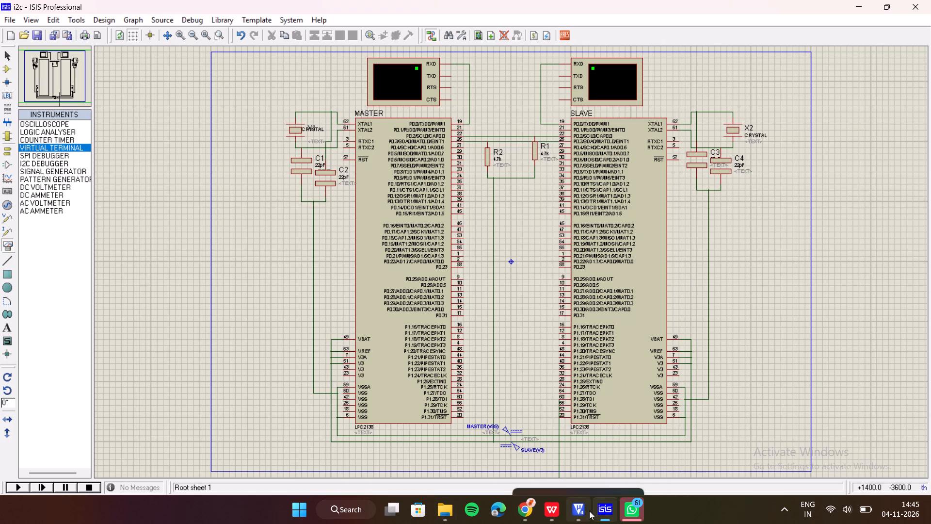
pyautogui.click(545, 508)
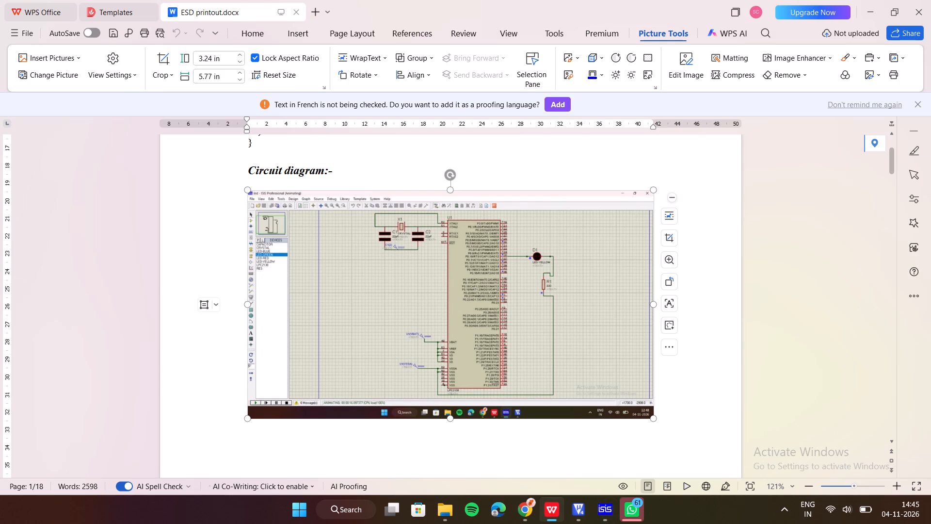
pyautogui.hotkey('ctrl', 'v')
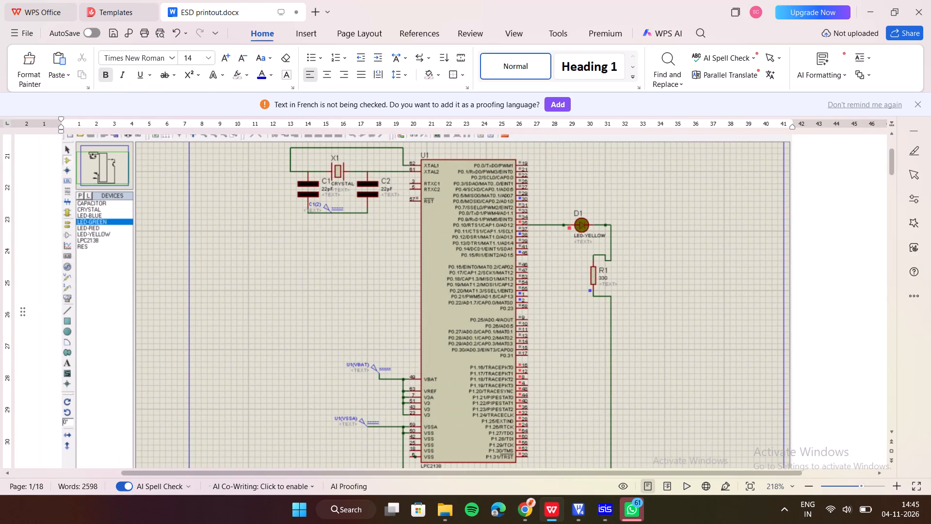
# Replace the image under Experiment No 01's "Simulation result :-" heading with Screenshot (595).png from the Screenshots folder.
pyautogui.scroll(-3, 499, 296)
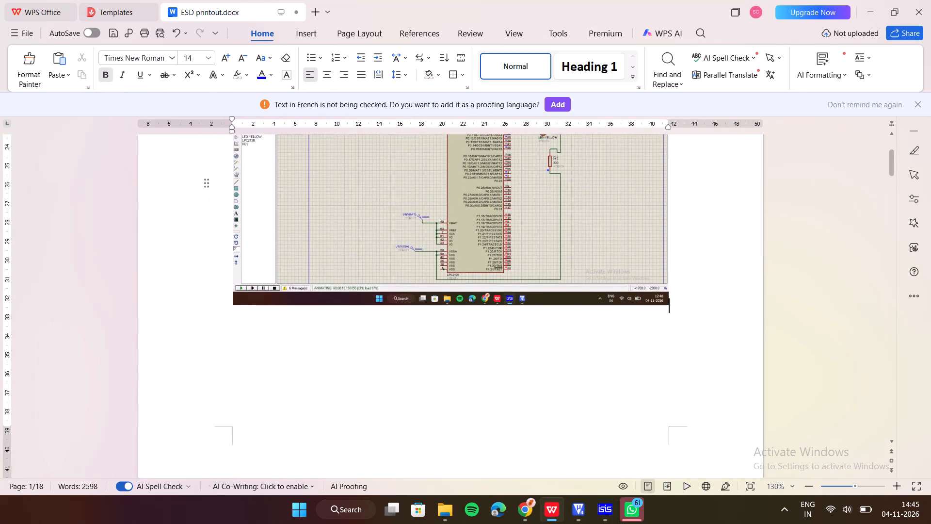
pyautogui.scroll(-5, 499, 296)
pyautogui.click(499, 296)
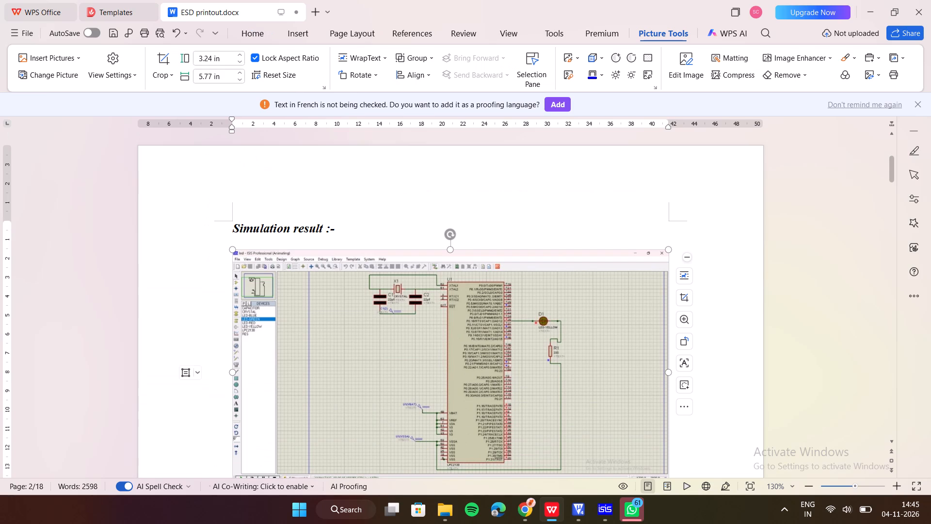
pyautogui.click(449, 511)
pyautogui.click(305, 153)
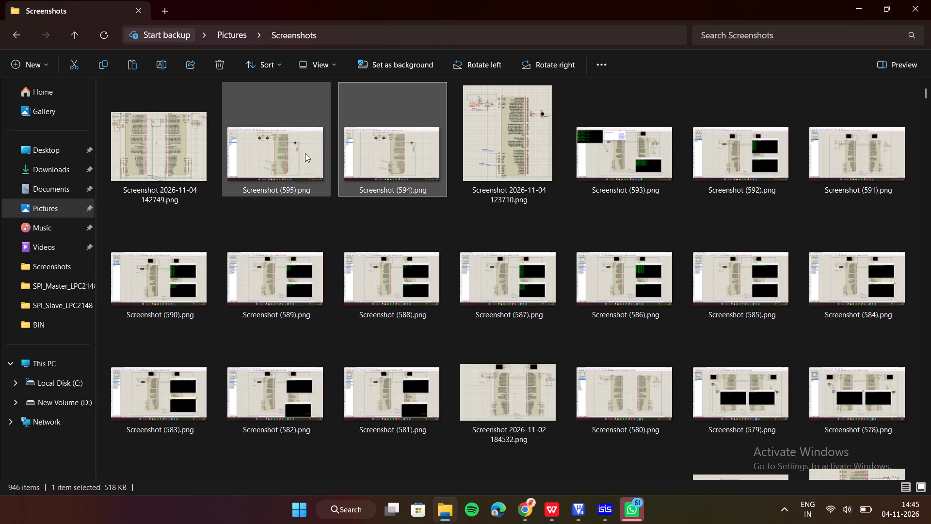
pyautogui.hotkey('ctrl', 'c')
pyautogui.click(550, 510)
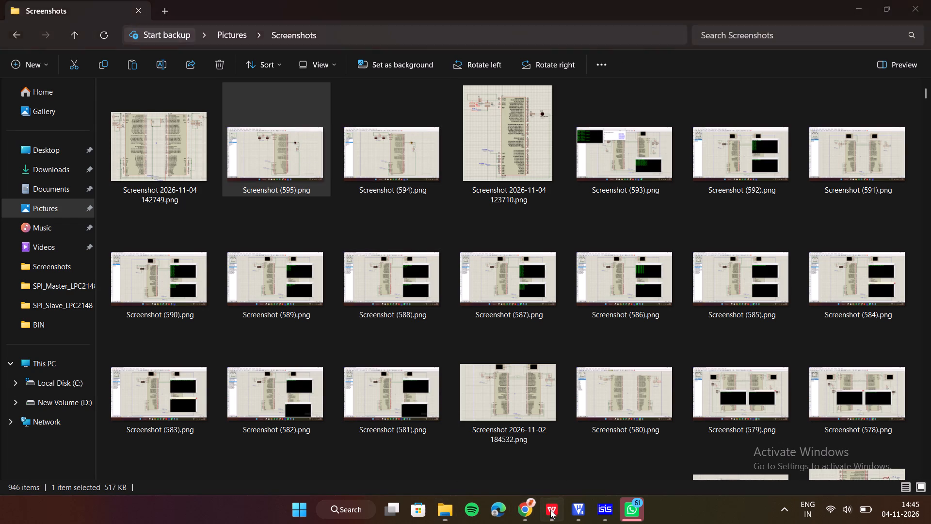
pyautogui.click(500, 401)
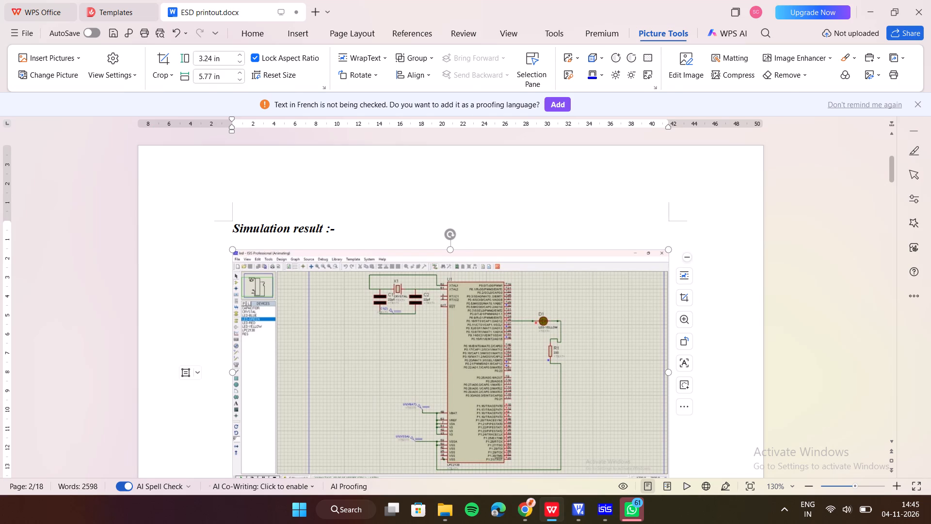
pyautogui.hotkey('ctrl', 'v')
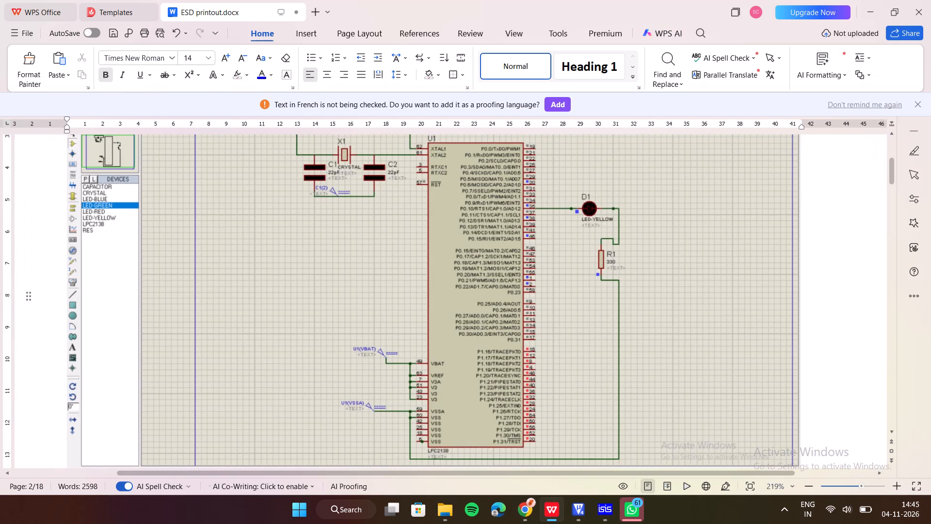
# Look through the document from Experiment No 01's simulation image past the LCD code and circuit images to Experiment No 06.
pyautogui.scroll(-3, 500, 401)
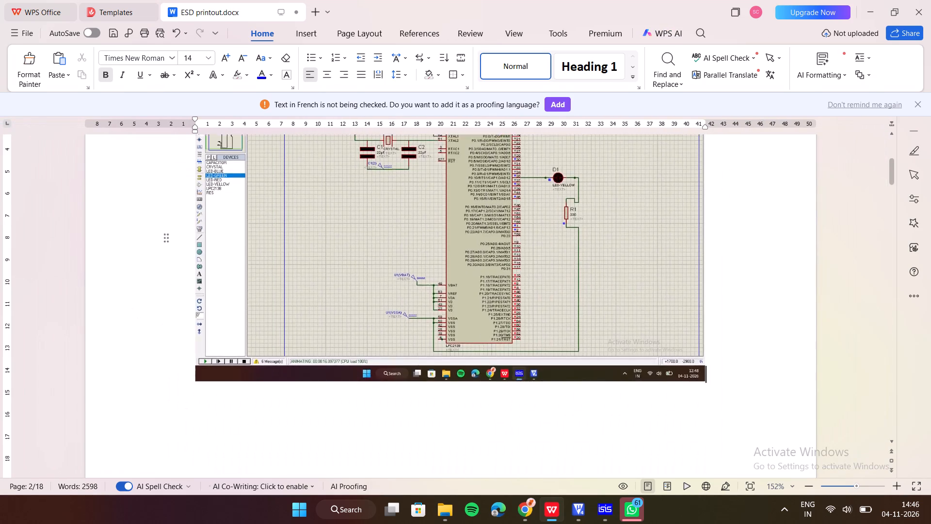
pyautogui.scroll(-15, 500, 401)
pyautogui.scroll(1, 500, 401)
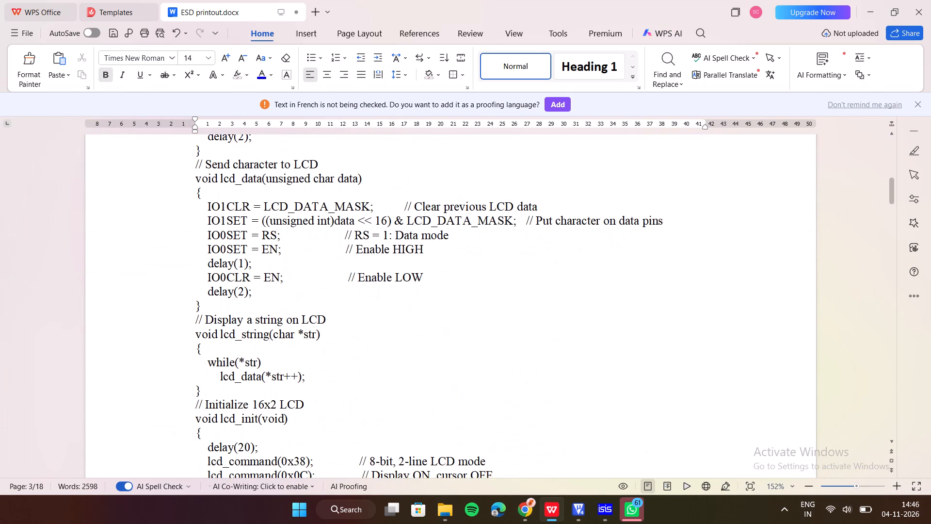
pyautogui.scroll(2, 500, 401)
pyautogui.scroll(-6, 500, 401)
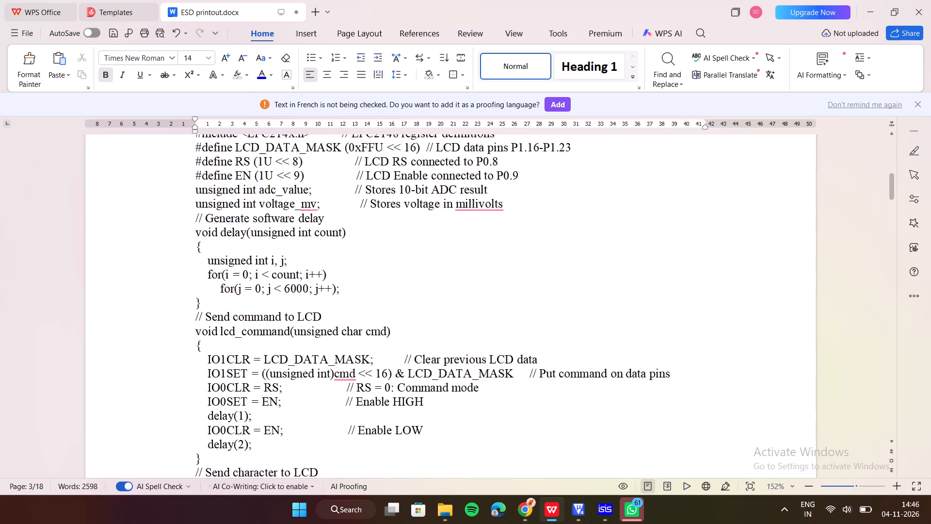
pyautogui.scroll(-14, 500, 401)
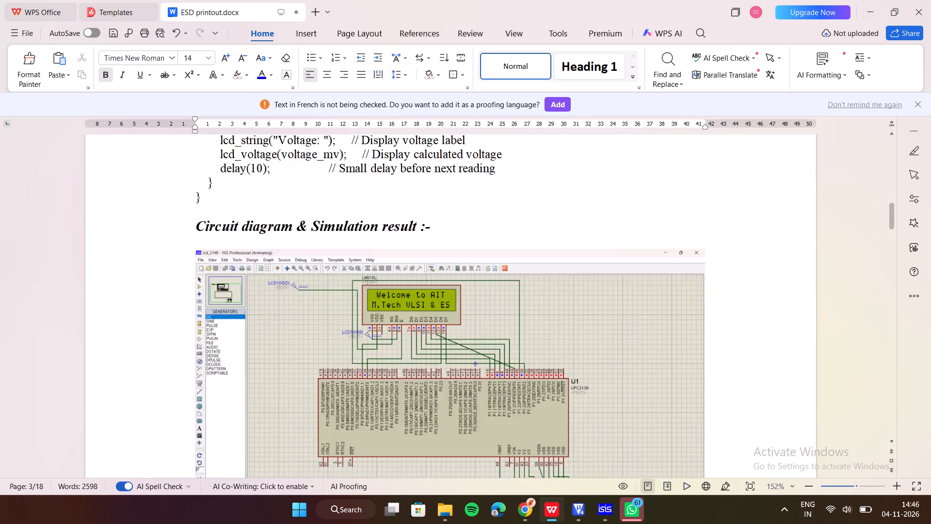
pyautogui.scroll(1, 500, 401)
pyautogui.scroll(-3, 500, 401)
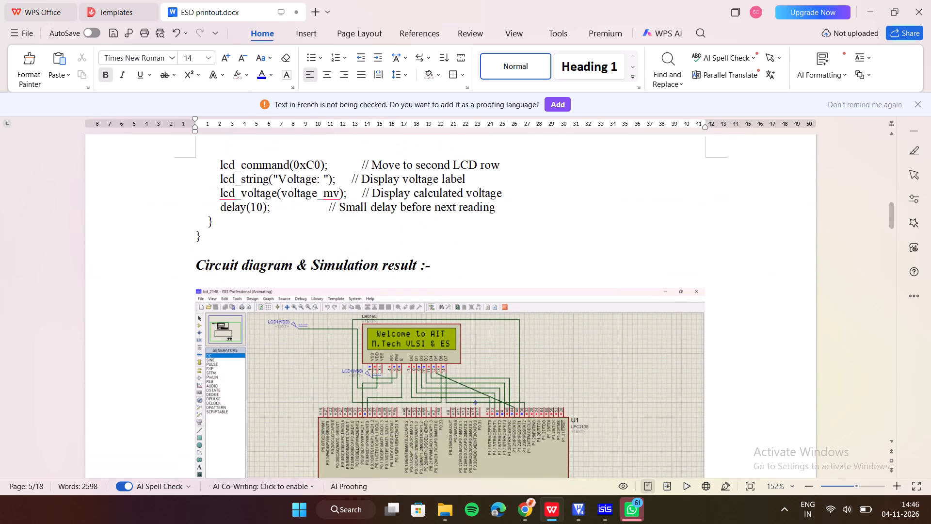
pyautogui.scroll(-1, 489, 418)
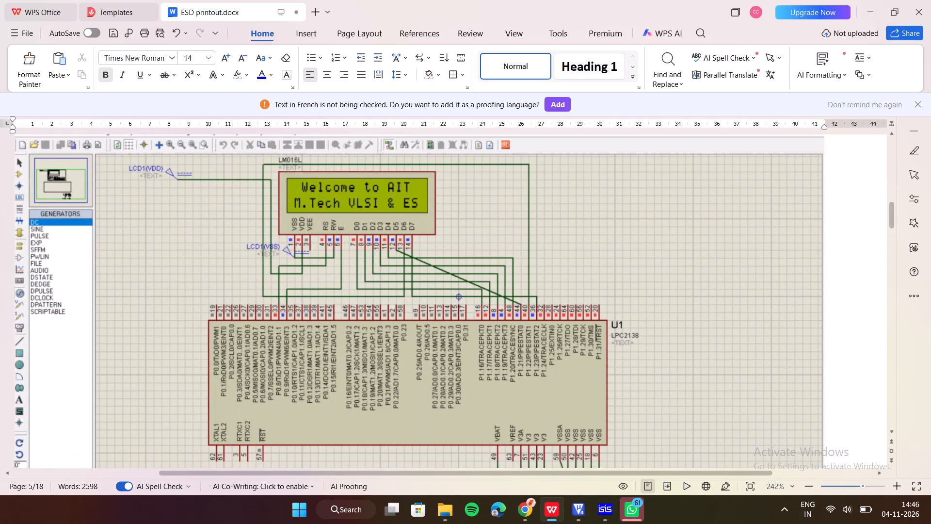
pyautogui.scroll(-1, 489, 418)
pyautogui.scroll(-20, 489, 418)
pyautogui.scroll(-5, 489, 418)
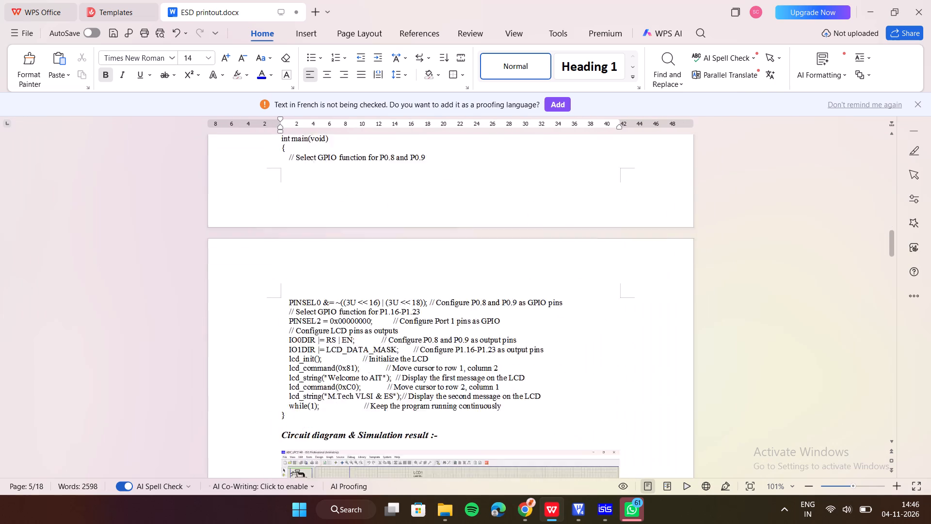
pyautogui.scroll(-16, 489, 418)
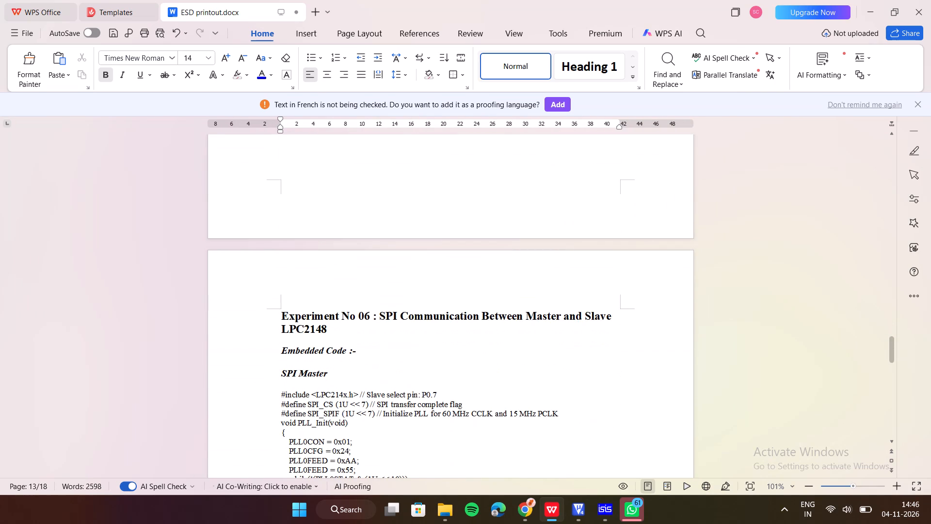
pyautogui.scroll(14, 342, 278)
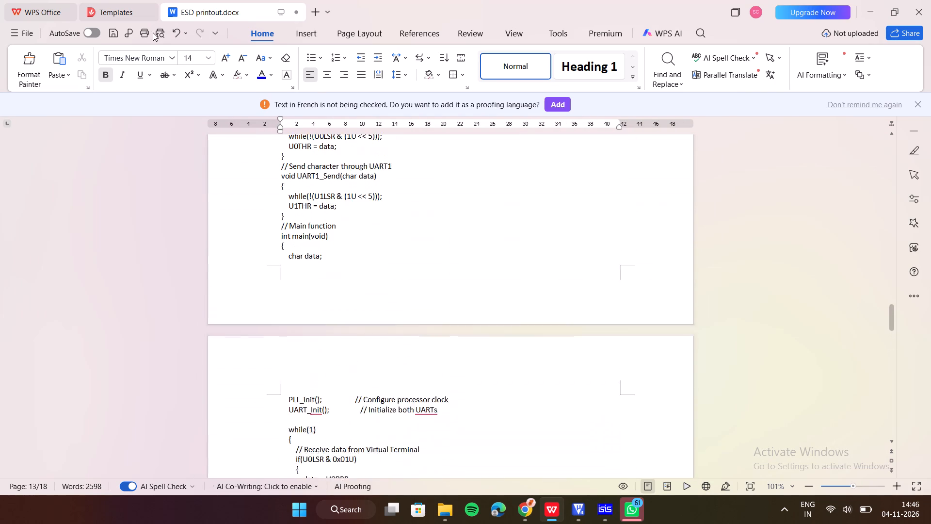
# Save ESD printout.docx with the replaced images.
pyautogui.hotkey('ctrl', 's')
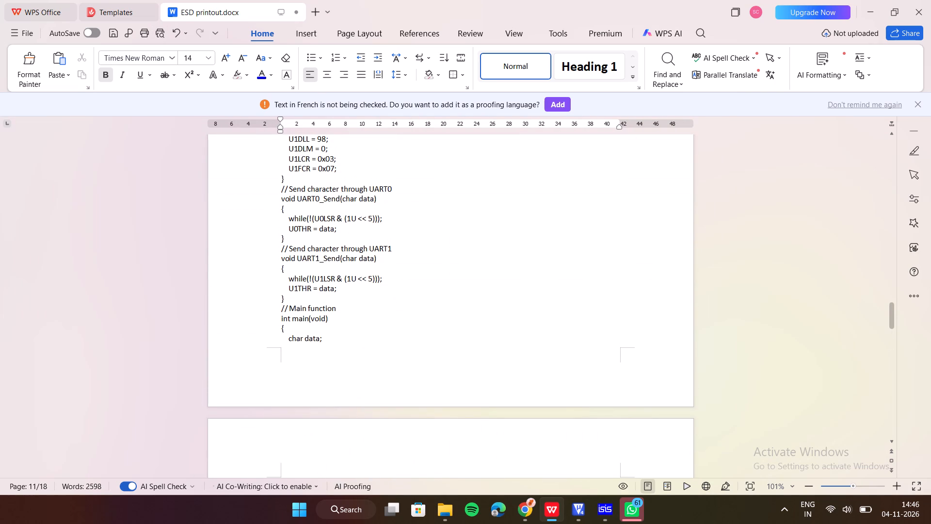
pyautogui.click(384, 181)
pyautogui.hotkey('ctrl', 's')
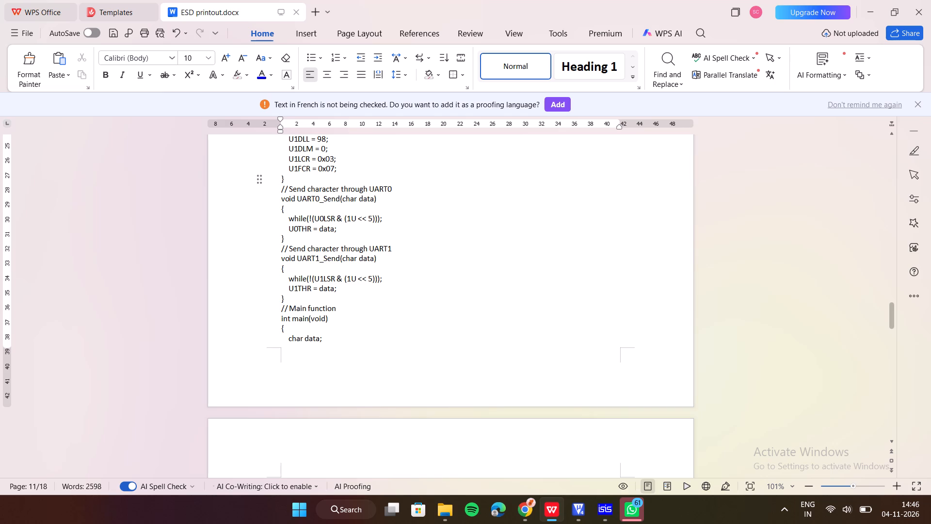
pyautogui.click(111, 29)
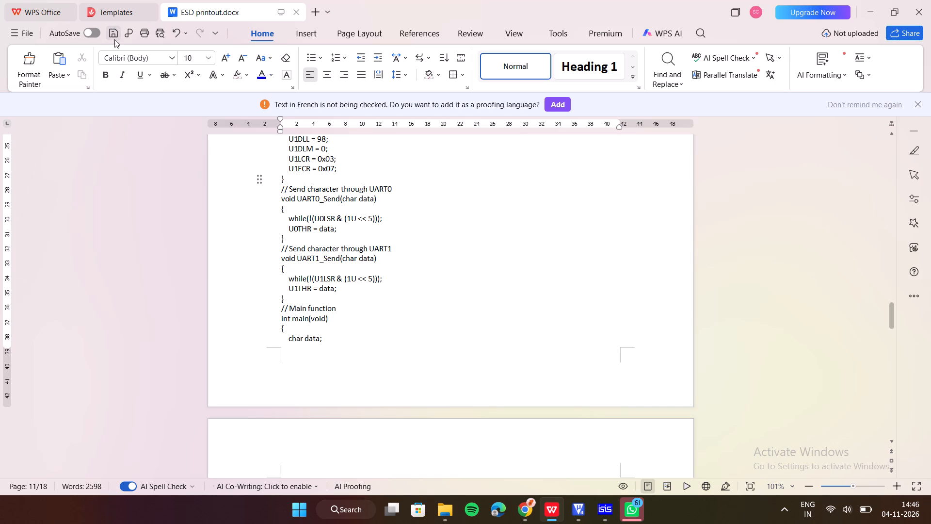
pyautogui.click(113, 33)
# Export all pages to PDF as ESD printout.pdf, removing the folder path before the file name, and open the exported file.
pyautogui.click(17, 30)
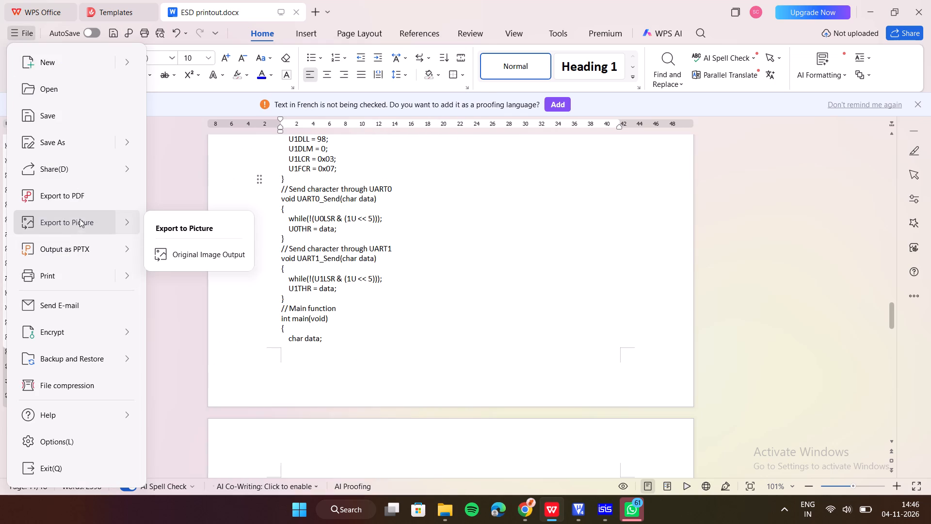
pyautogui.click(76, 199)
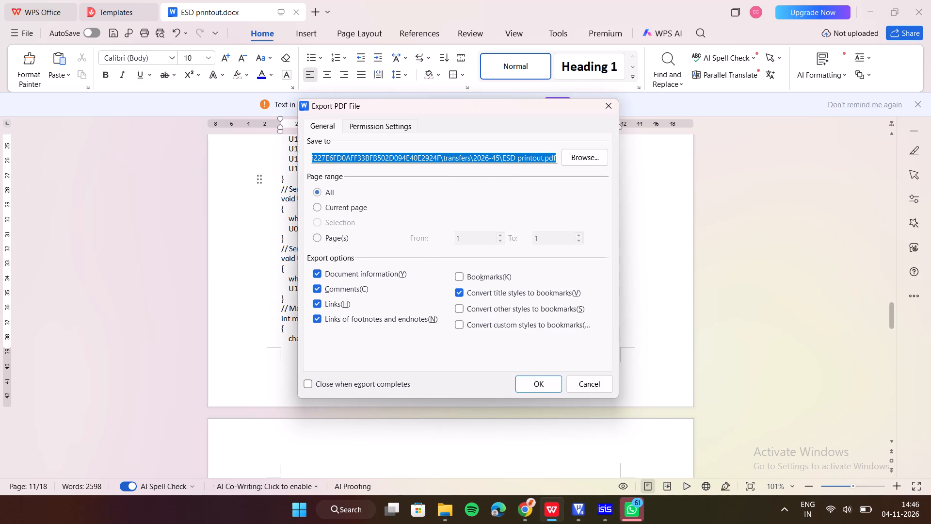
pyautogui.moveTo(543, 160); pyautogui.dragTo(461, 150)
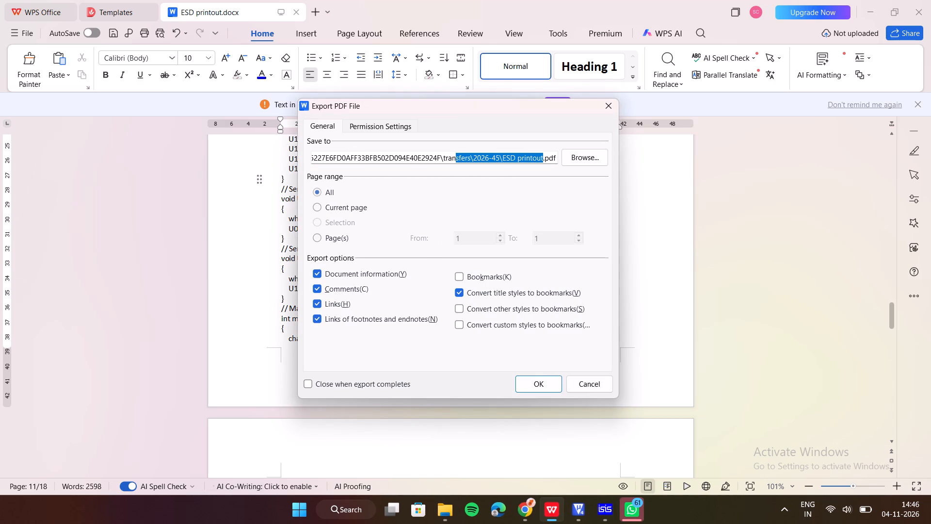
pyautogui.moveTo(461, 150); pyautogui.dragTo(537, 152)
pyautogui.click(537, 152)
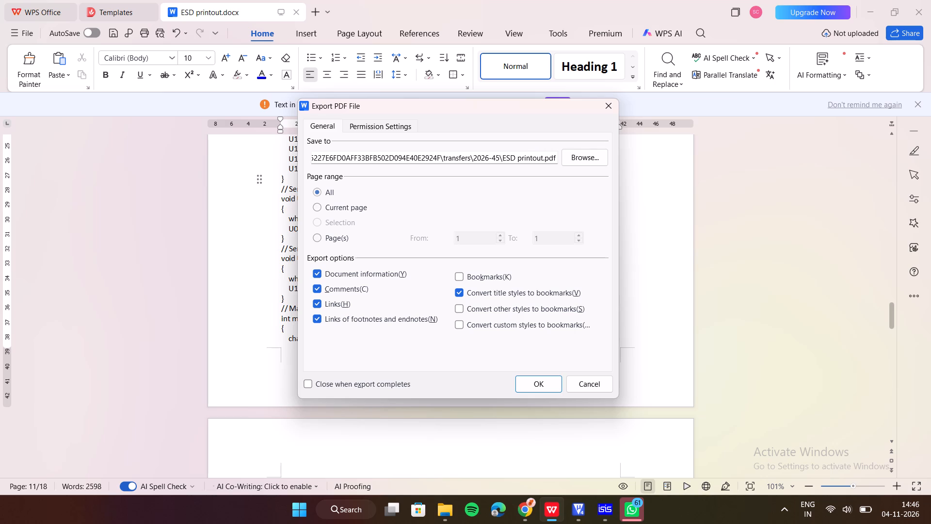
pyautogui.click(501, 157)
pyautogui.press('Right')
pyautogui.press('BackSpace')
pyautogui.press('BackSpace')
pyautogui.press('BackSpace')
pyautogui.press('BackSpace')
pyautogui.press('BackSpace')
pyautogui.press('BackSpace')
pyautogui.press('BackSpace')
pyautogui.press('BackSpace')
pyautogui.press('BackSpace')
pyautogui.press('BackSpace')
pyautogui.press('BackSpace')
pyautogui.press('BackSpace')
pyautogui.press('BackSpace')
pyautogui.press('BackSpace')
pyautogui.press('BackSpace')
pyautogui.press('BackSpace')
pyautogui.press('BackSpace')
pyautogui.press('BackSpace')
pyautogui.press('BackSpace')
pyautogui.press('BackSpace')
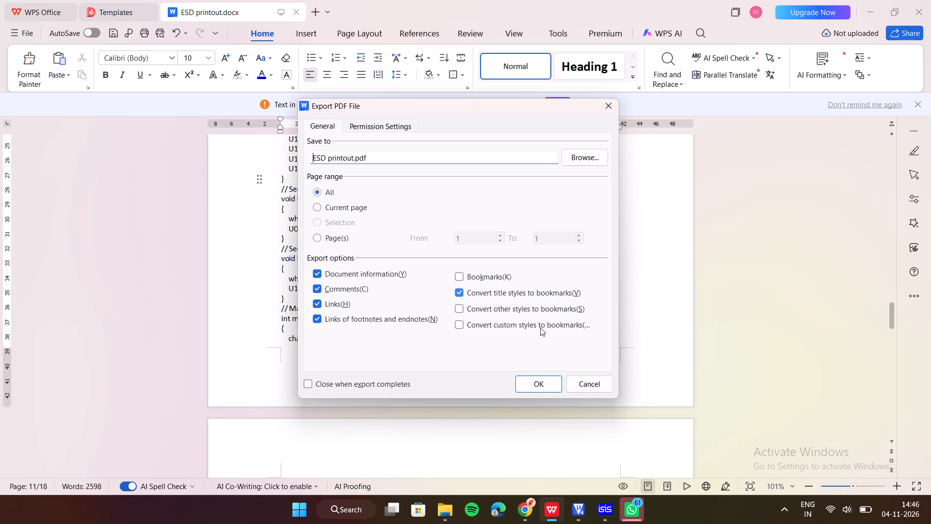
pyautogui.click(529, 388)
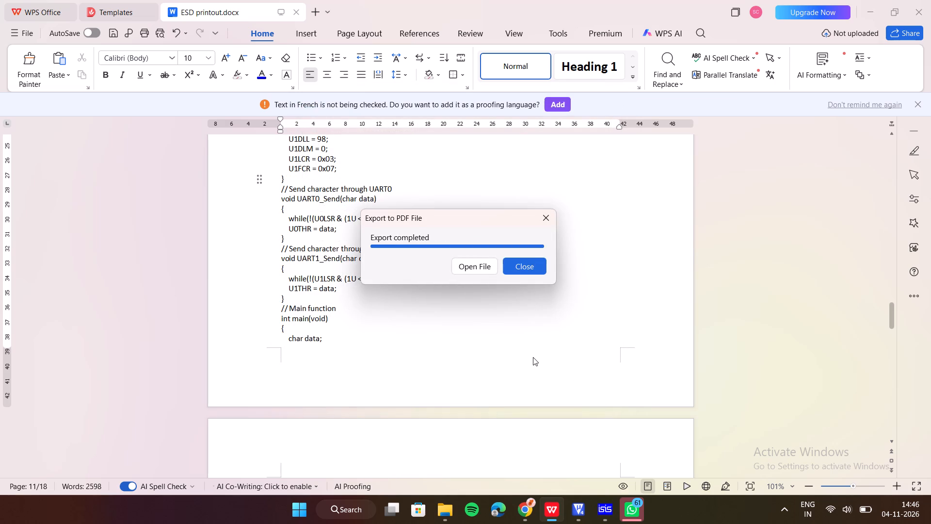
pyautogui.click(488, 269)
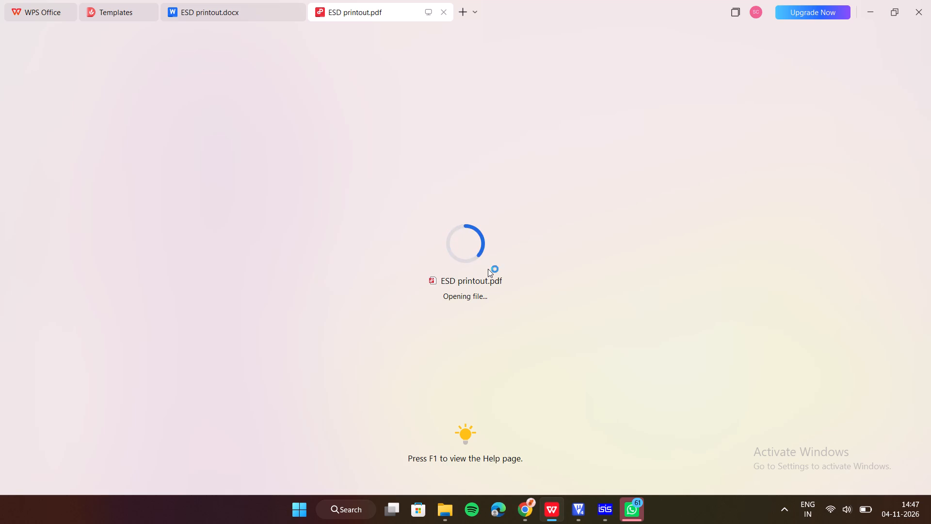
# Check Experiment No 01's circuit and simulation images and the LCD experiment's circuit image in the exported PDF.
pyautogui.scroll(-7, 488, 269)
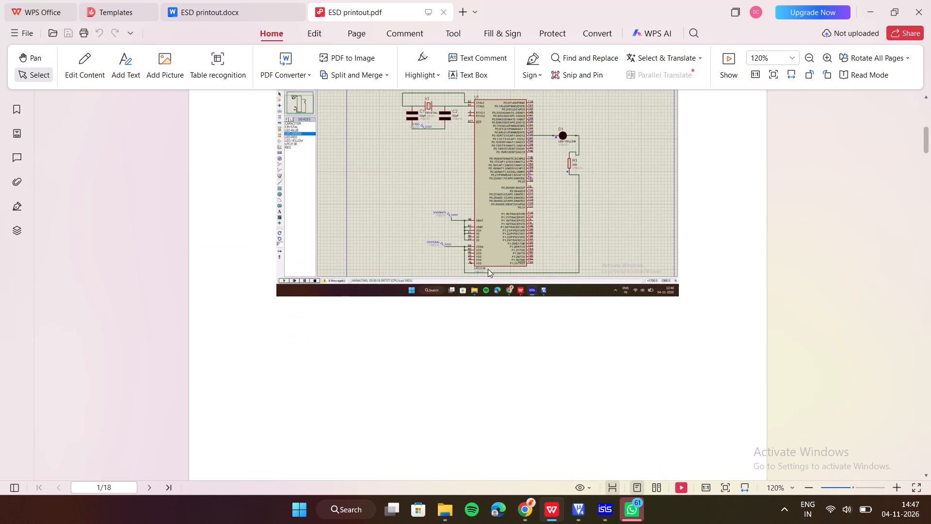
pyautogui.scroll(2, 488, 269)
pyautogui.keyDown('ctrl'); pyautogui.scroll(2, 524, 294); pyautogui.keyUp('ctrl')
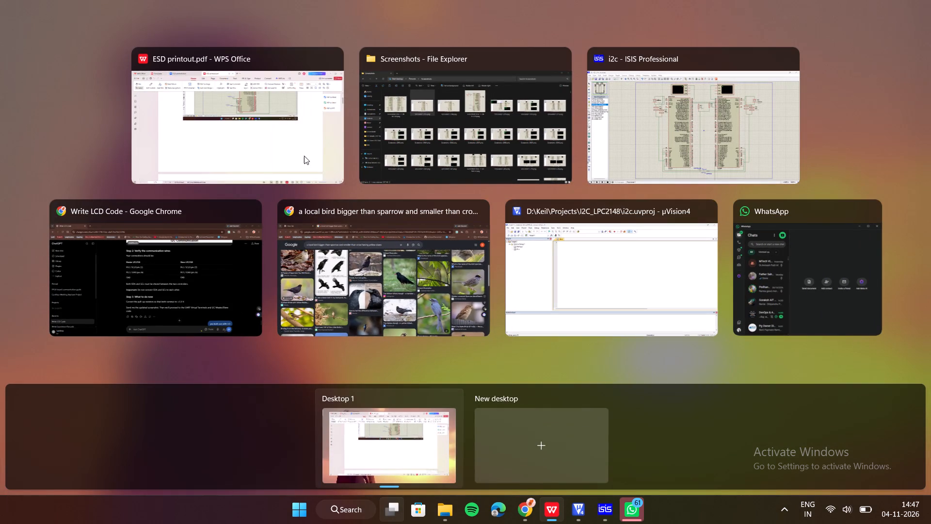
pyautogui.click(304, 156)
pyautogui.keyDown('ctrl'); pyautogui.scroll(-2, 458, 257); pyautogui.keyUp('ctrl')
pyautogui.scroll(-2, 458, 257)
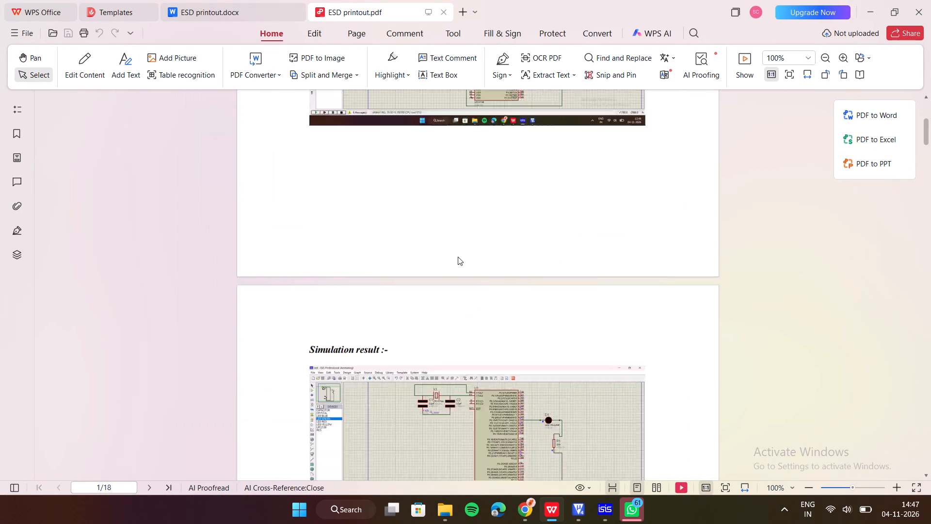
pyautogui.scroll(-12, 458, 257)
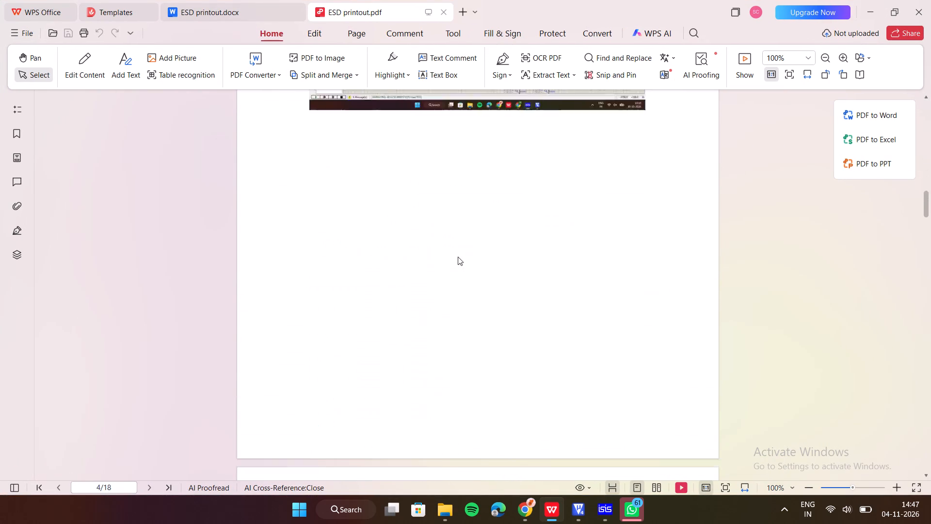
pyautogui.scroll(-1, 458, 257)
pyautogui.scroll(2, 490, 209)
pyautogui.keyDown('ctrl'); pyautogui.scroll(5, 490, 209); pyautogui.keyUp('ctrl')
pyautogui.keyDown('ctrl'); pyautogui.scroll(-4, 490, 209); pyautogui.keyUp('ctrl')
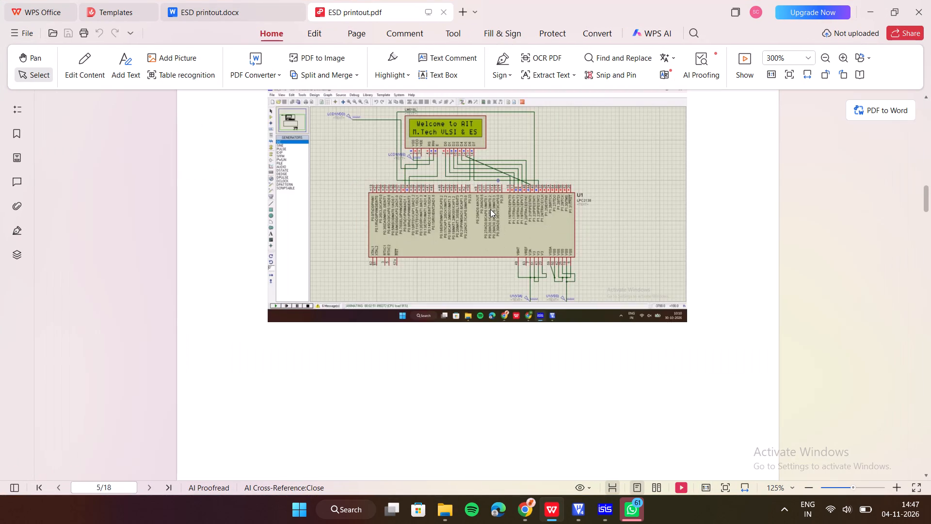
# Examine the ADC experiment's circuit and simulation images on page 7 of the PDF close up.
pyautogui.scroll(-9, 490, 209)
pyautogui.keyDown('ctrl'); pyautogui.scroll(1, 490, 209); pyautogui.keyUp('ctrl')
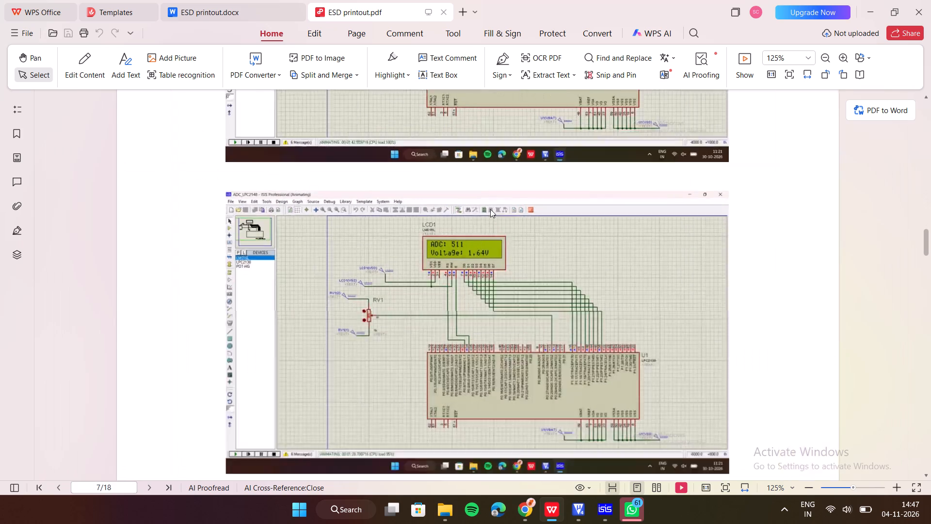
pyautogui.keyDown('ctrl'); pyautogui.scroll(5, 490, 209); pyautogui.keyUp('ctrl')
pyautogui.scroll(-1, 490, 209)
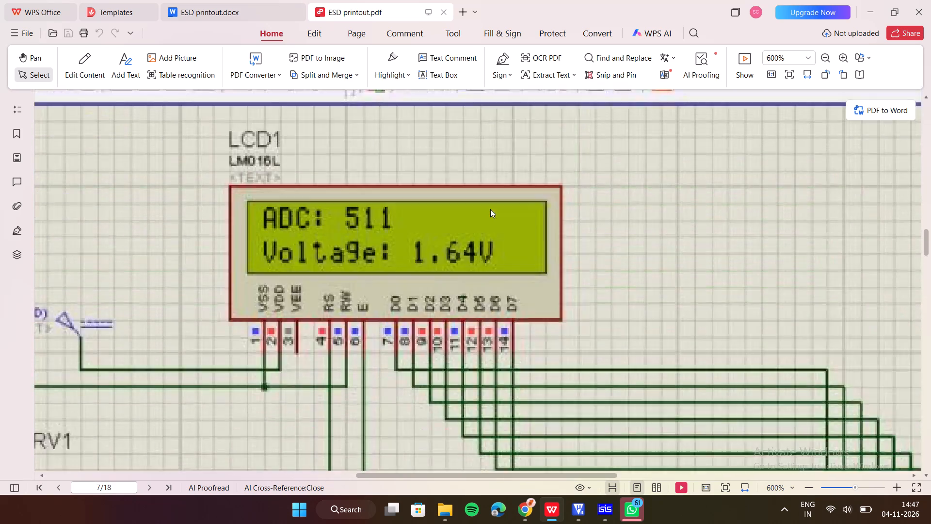
pyautogui.scroll(-1, 490, 209)
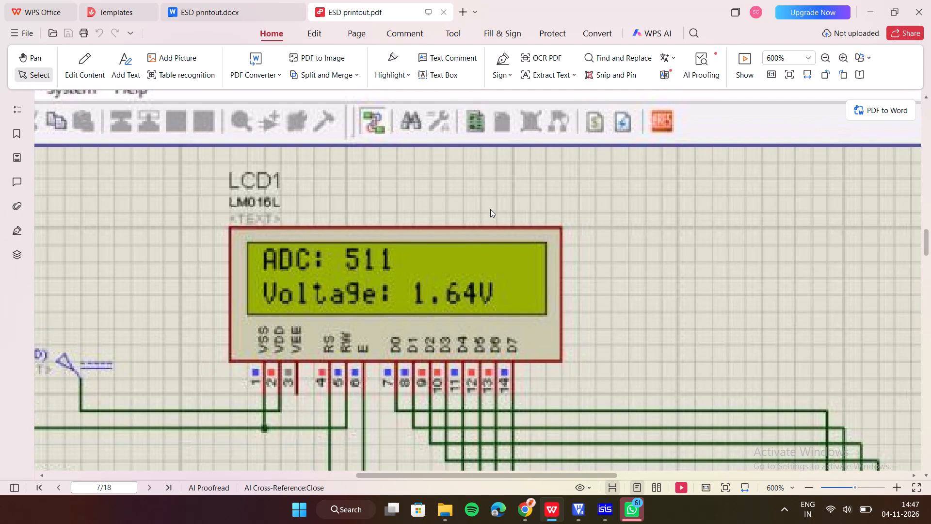
pyautogui.keyDown('ctrl'); pyautogui.scroll(-6, 490, 209); pyautogui.keyUp('ctrl')
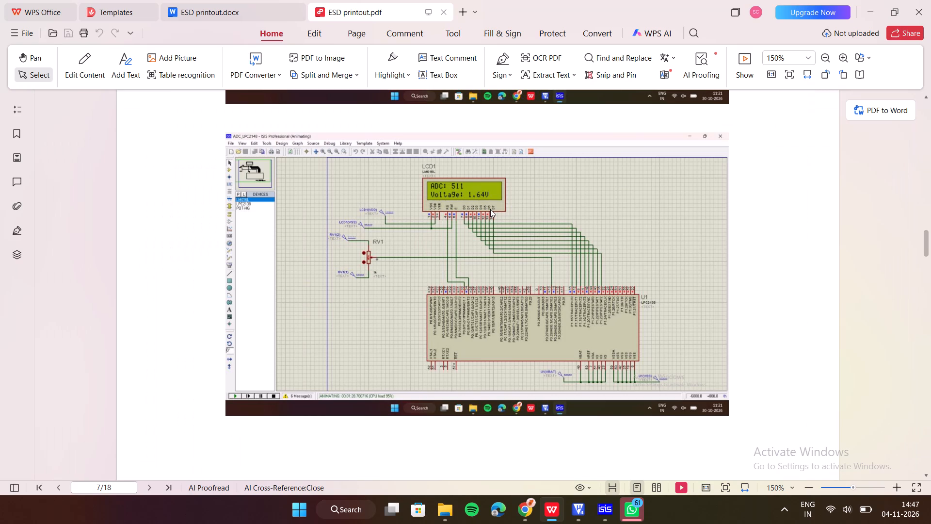
pyautogui.scroll(2, 490, 209)
pyautogui.keyDown('ctrl'); pyautogui.scroll(4, 490, 209); pyautogui.keyUp('ctrl')
pyautogui.scroll(-6, 489, 314)
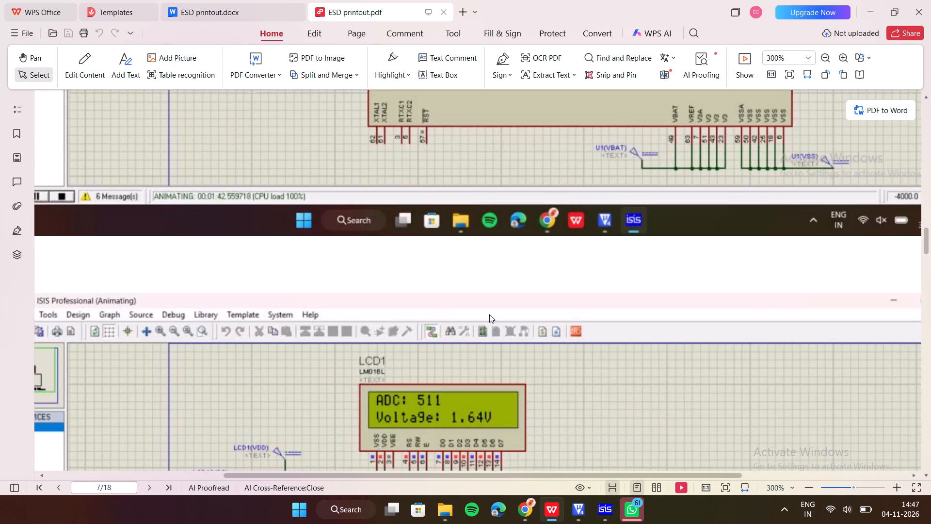
pyautogui.scroll(-1, 489, 314)
pyautogui.keyDown('ctrl'); pyautogui.scroll(-4, 489, 314); pyautogui.keyUp('ctrl')
# Review the DAC experiment's waveform code, circuit diagram and oscilloscope simulation results in the PDF.
pyautogui.scroll(-6, 489, 314)
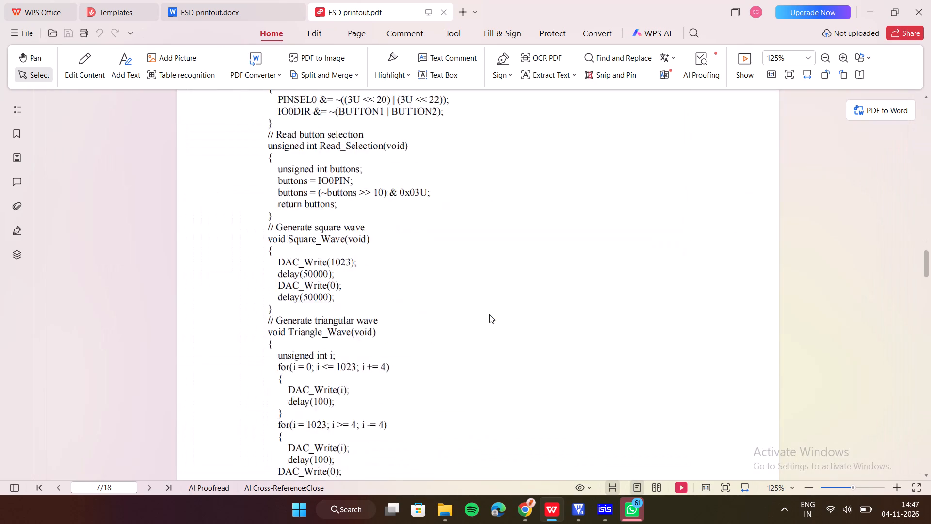
pyautogui.scroll(-6, 489, 314)
pyautogui.scroll(1, 489, 314)
pyautogui.scroll(-1, 489, 314)
pyautogui.scroll(1, 489, 314)
pyautogui.scroll(-1, 489, 314)
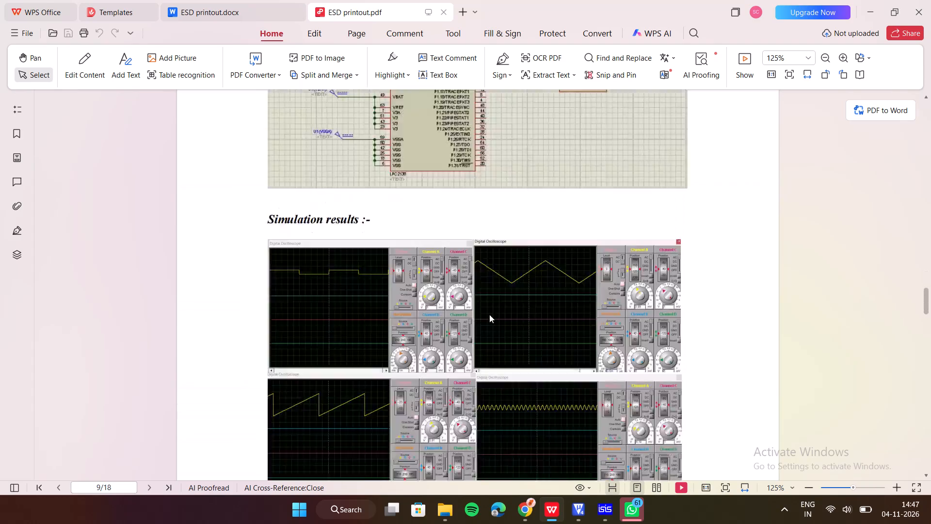
pyautogui.scroll(4, 489, 314)
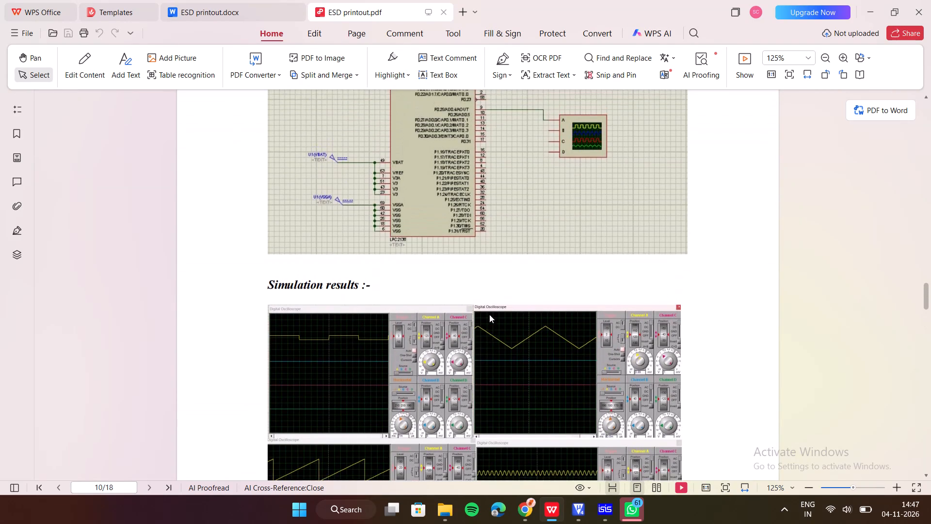
pyautogui.keyDown('ctrl'); pyautogui.scroll(4, 489, 314); pyautogui.keyUp('ctrl')
pyautogui.keyDown('ctrl'); pyautogui.scroll(-4, 489, 314); pyautogui.keyUp('ctrl')
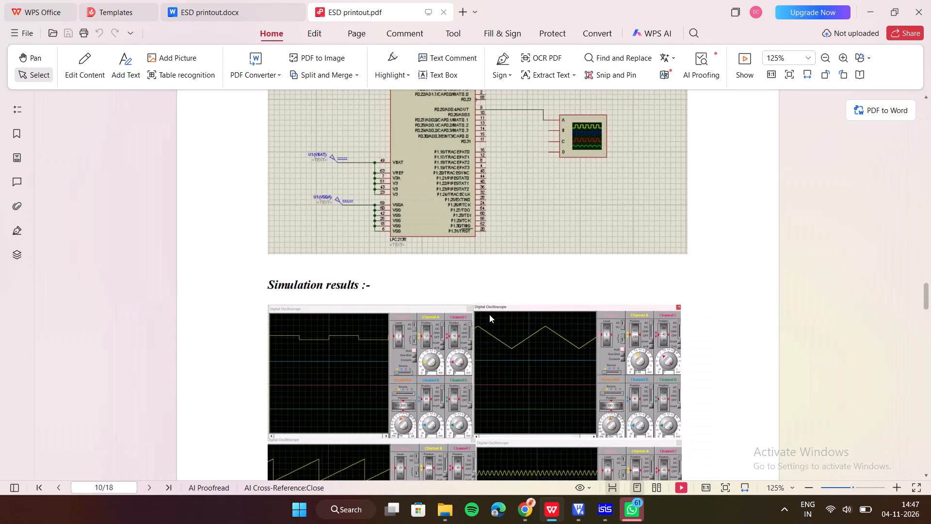
pyautogui.keyDown('ctrl'); pyautogui.scroll(-2, 489, 314); pyautogui.keyUp('ctrl')
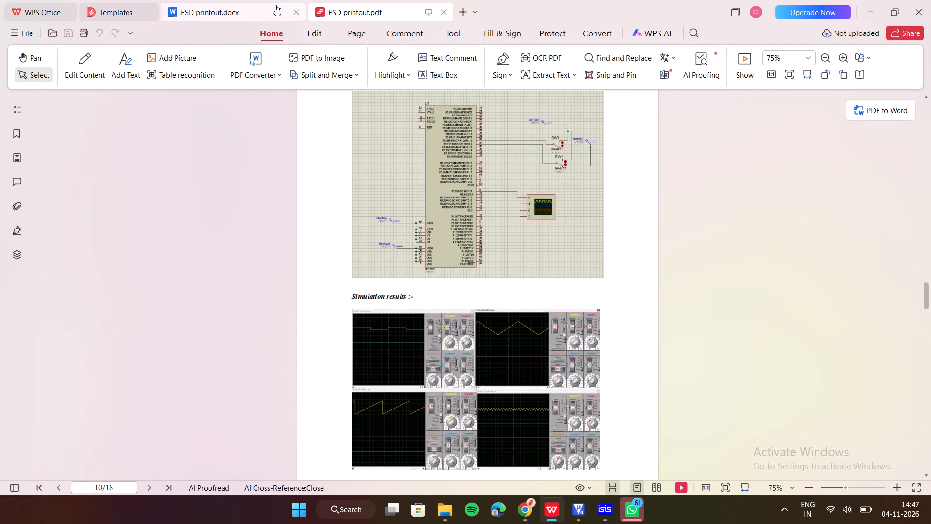
# Return to ESD printout.docx and examine how Experiment No 05's UART code and circuit diagram are laid out across the pages.
pyautogui.click(273, 5)
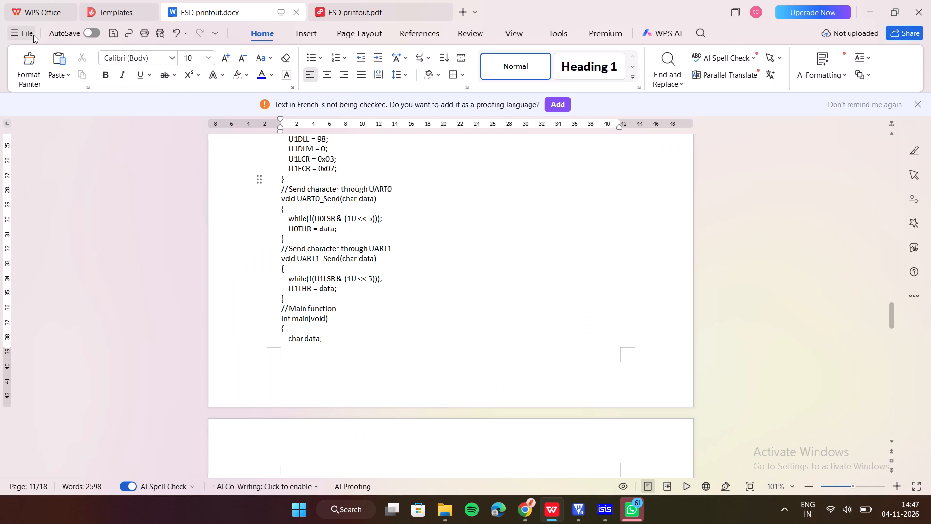
pyautogui.scroll(-13, 366, 332)
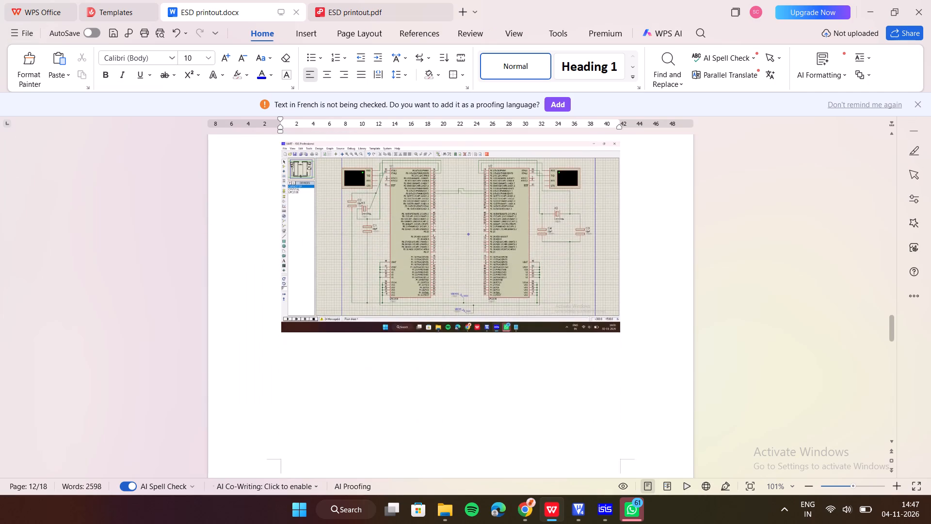
pyautogui.scroll(-4, 366, 332)
pyautogui.scroll(3, 366, 332)
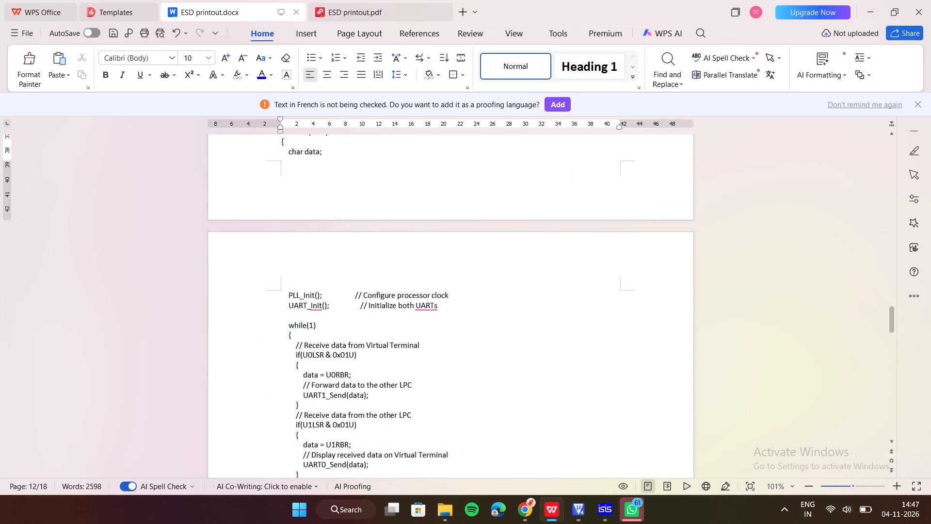
pyautogui.scroll(-1, 366, 332)
pyautogui.scroll(6, 366, 332)
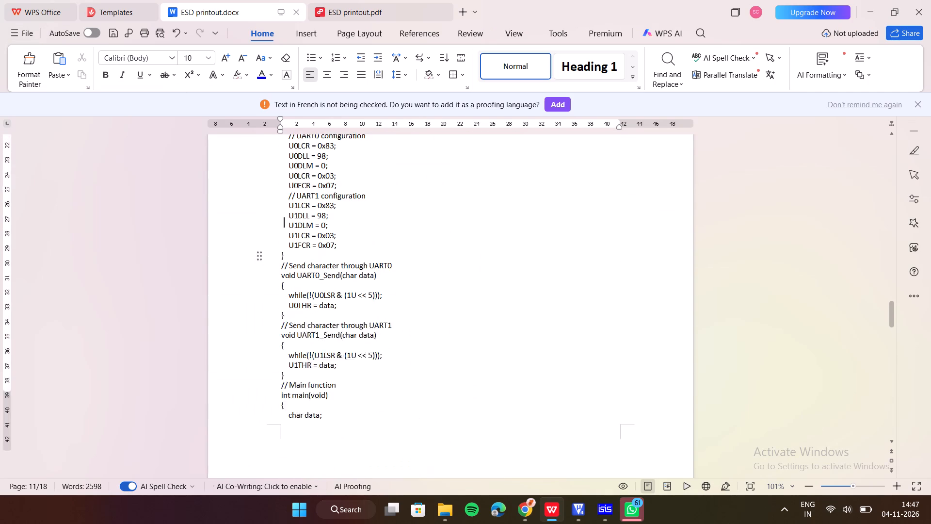
pyautogui.scroll(1, 366, 332)
pyautogui.scroll(-10, 397, 331)
pyautogui.scroll(2, 397, 331)
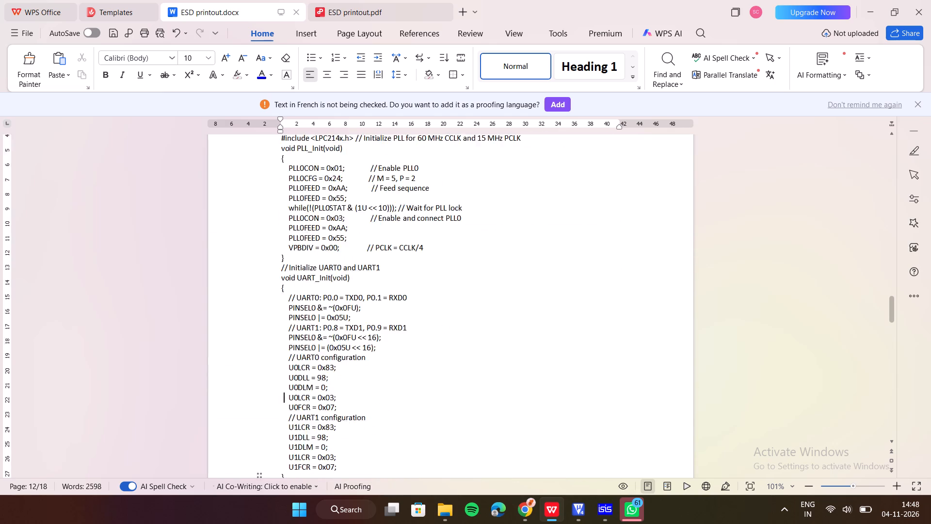
pyautogui.scroll(4, 397, 331)
pyautogui.scroll(-9, 397, 331)
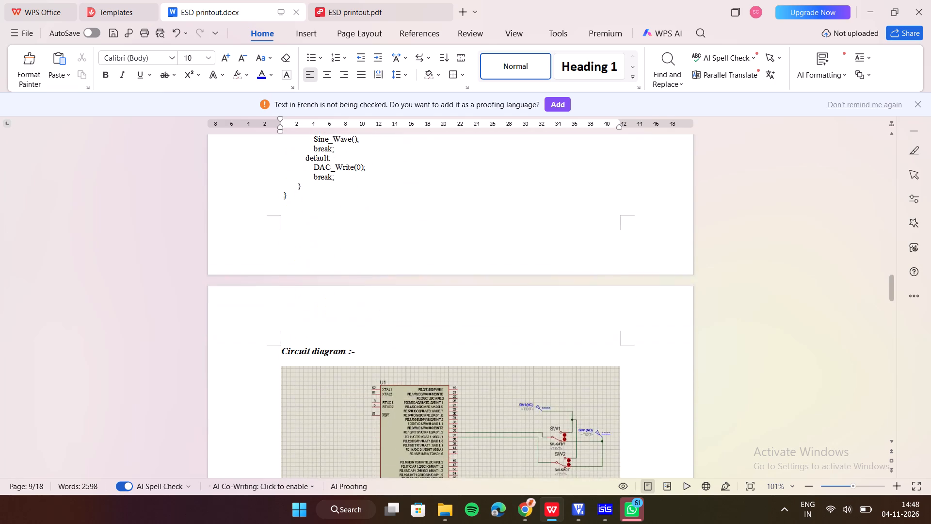
pyautogui.scroll(-11, 397, 331)
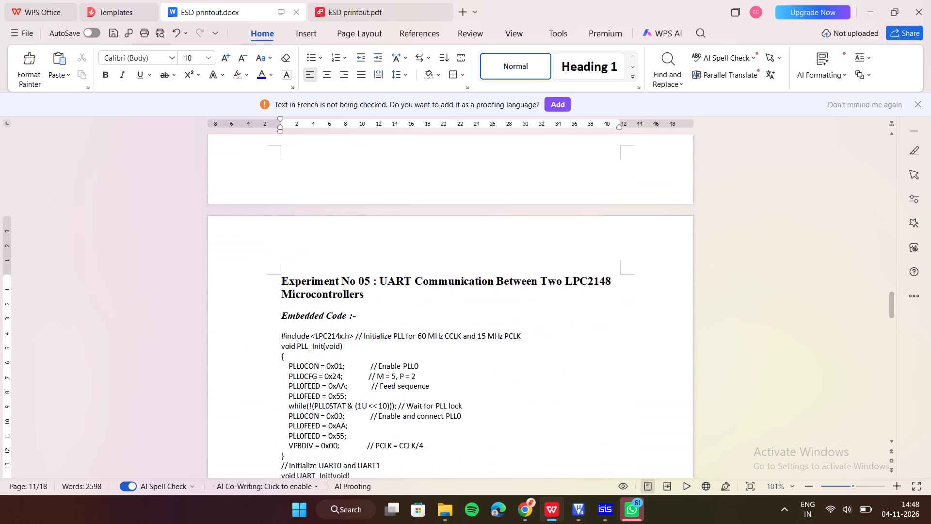
pyautogui.scroll(-6, 397, 331)
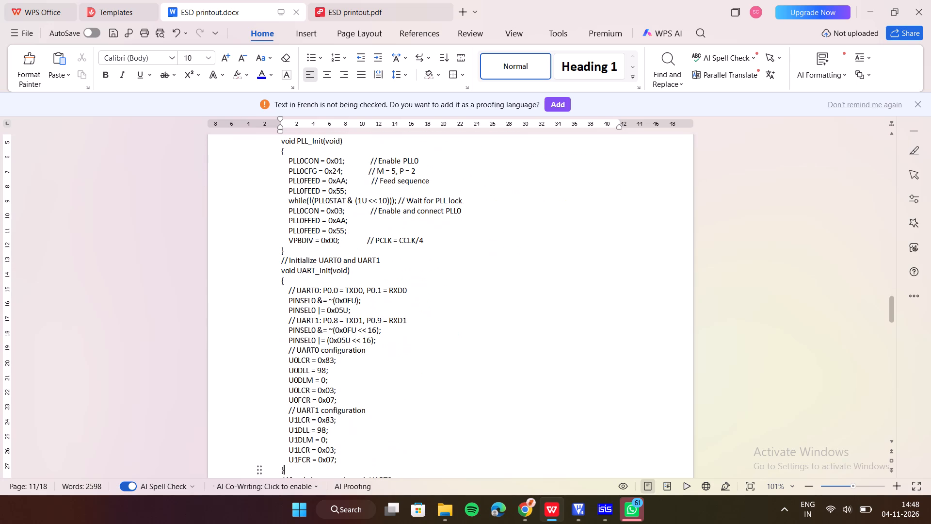
# Move the comment "// Initialize UART0 and UART1" onto the void UART_Init(void) line, spaced after the code, leaving no extra line.
pyautogui.moveTo(388, 259); pyautogui.dragTo(276, 261)
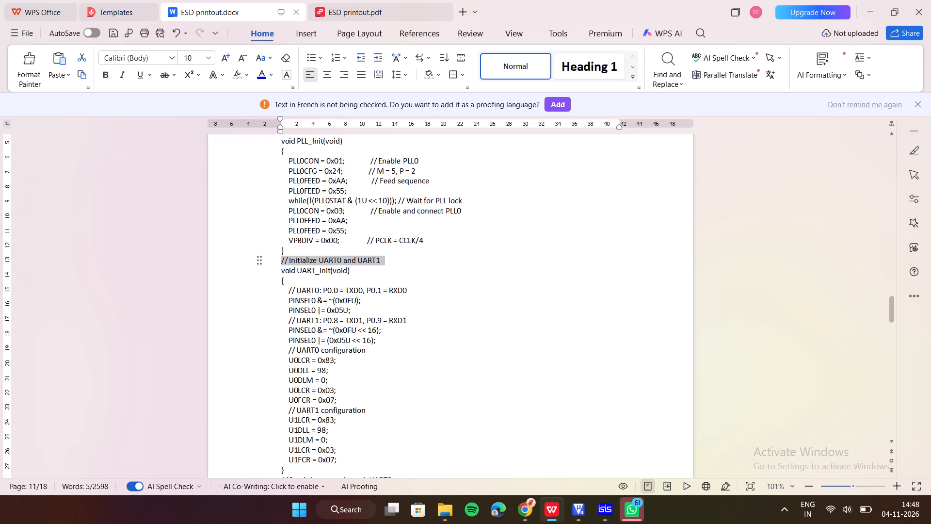
pyautogui.hotkey('ctrl', 'x')
pyautogui.click(379, 259)
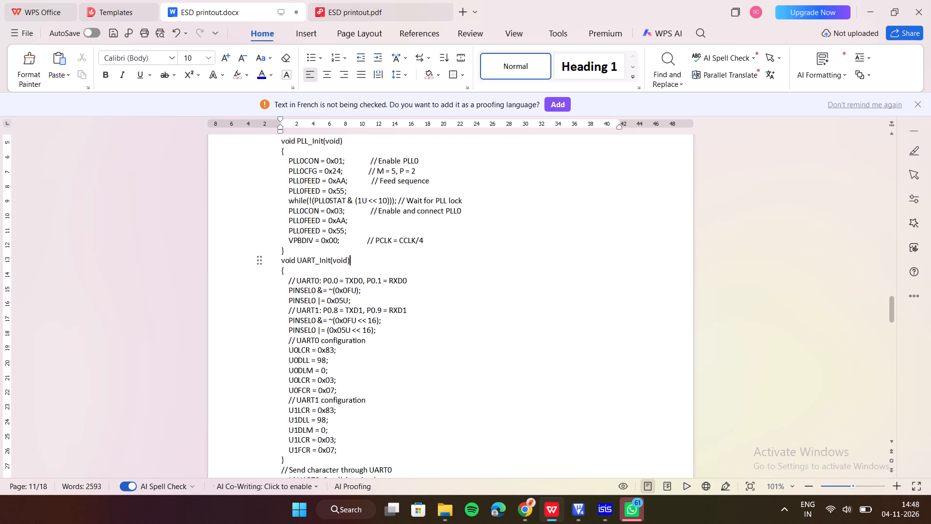
pyautogui.press('space')
pyautogui.press('space')
pyautogui.press('space')
pyautogui.press('space')
pyautogui.press('space')
pyautogui.press('space')
pyautogui.press('space')
pyautogui.press('space')
pyautogui.press('space')
pyautogui.press('space')
pyautogui.press('space')
pyautogui.hotkey('ctrl', 'v')
pyautogui.press('BackSpace')
# Move the comment "// Send character through UART0" onto the void UART0_Send(char data) line, spaced after the code, leaving no extra line.
pyautogui.scroll(-1, 379, 259)
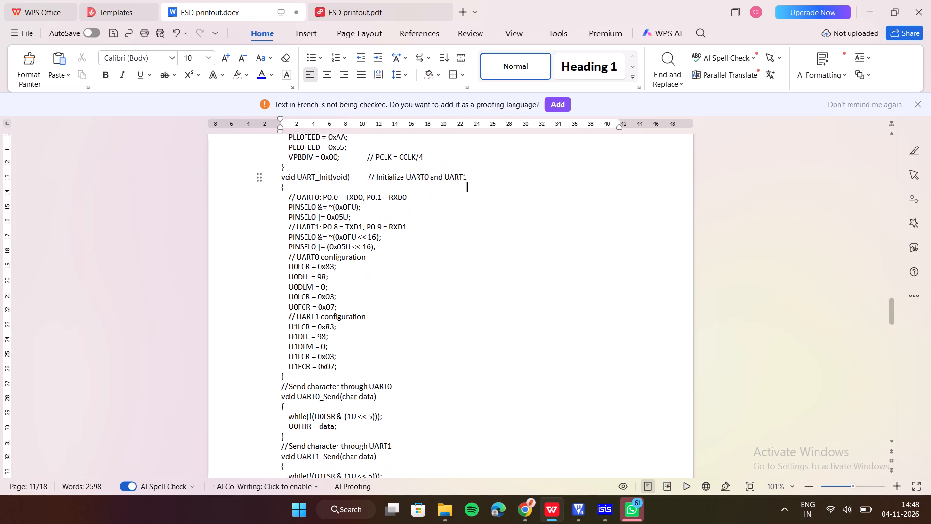
pyautogui.scroll(-3, 379, 259)
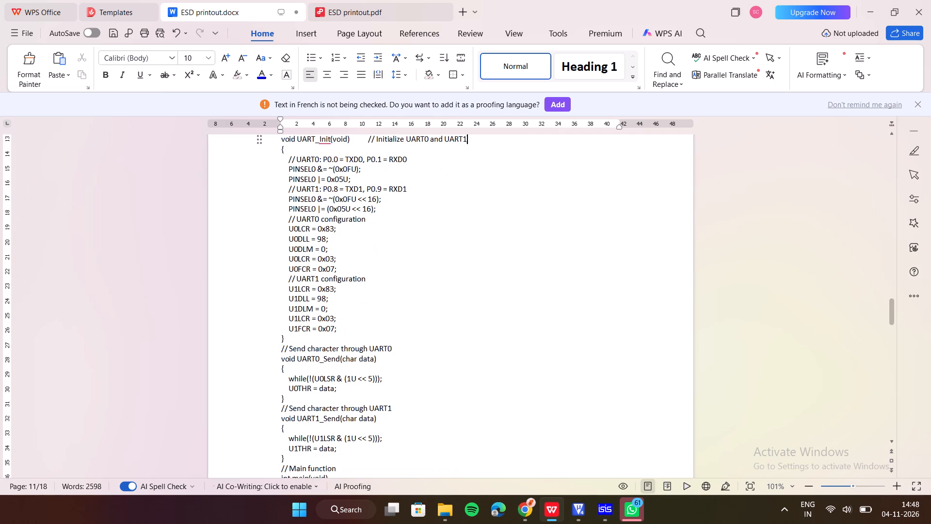
pyautogui.moveTo(396, 349); pyautogui.dragTo(278, 348)
pyautogui.hotkey('ctrl', 'x')
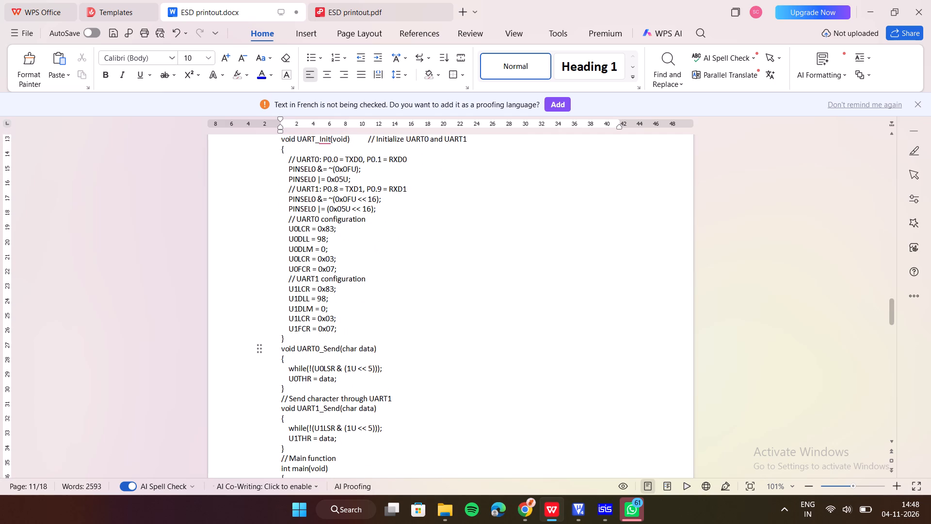
pyautogui.click(410, 348)
pyautogui.press('space')
pyautogui.press('space')
pyautogui.press('space')
pyautogui.press('space')
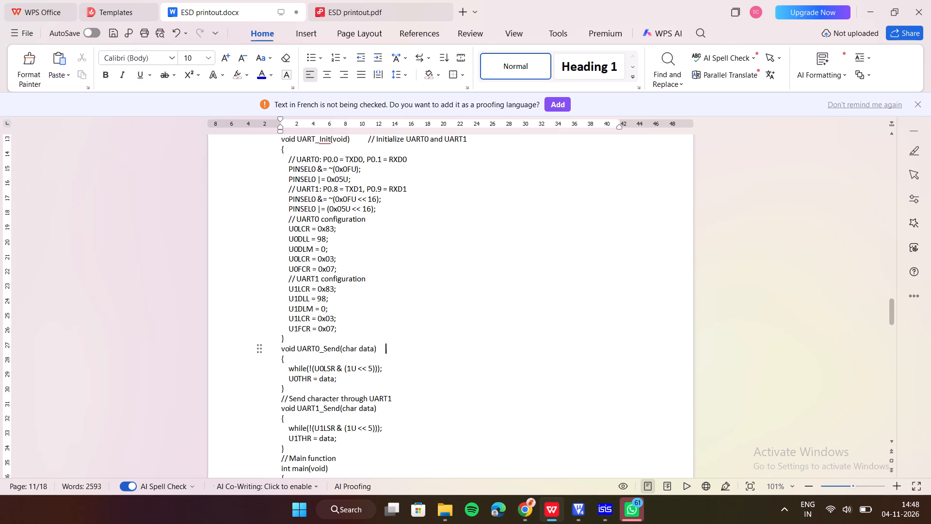
pyautogui.press('space')
pyautogui.press('space')
pyautogui.press('space')
pyautogui.press('space')
pyautogui.press('space')
pyautogui.press('space')
pyautogui.press('space')
pyautogui.hotkey('ctrl', 'v')
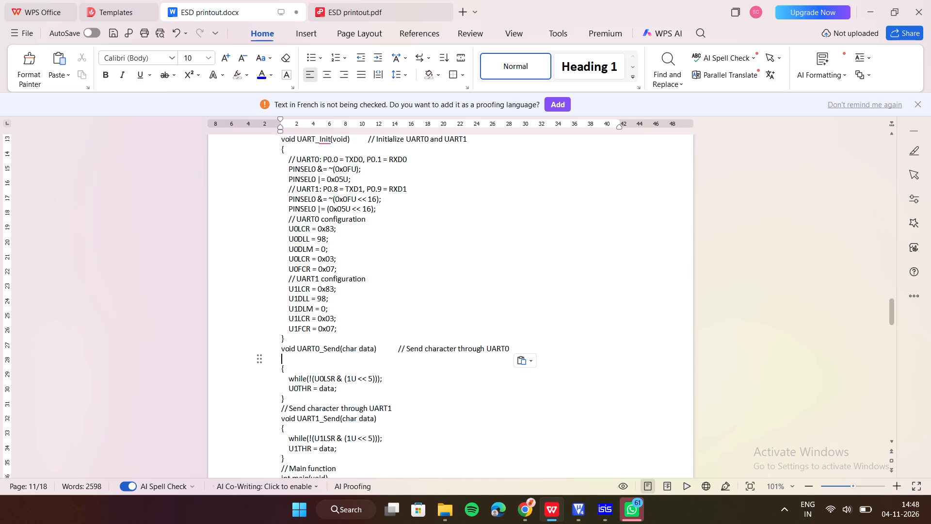
pyautogui.press('BackSpace')
# Move the comment "// Main function" onto the int main(void) line, with a wide gap after the code.
pyautogui.scroll(-2, 410, 348)
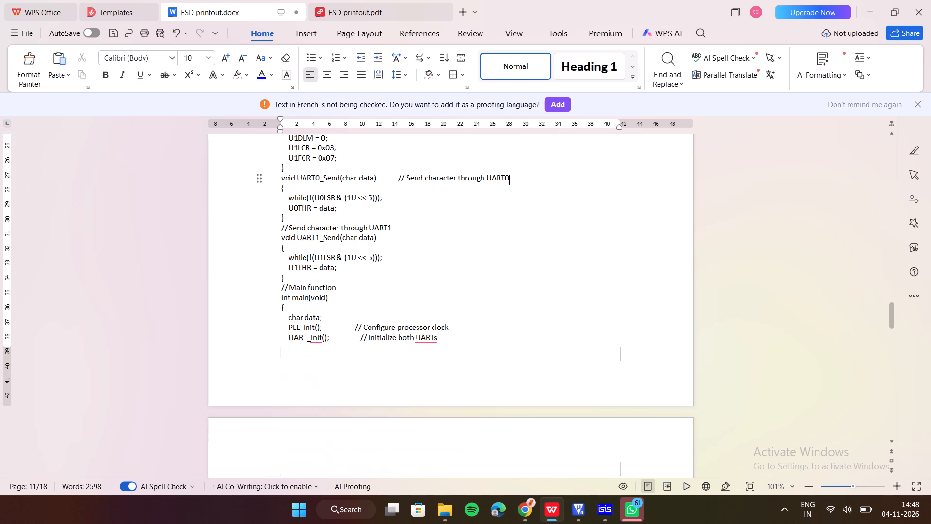
pyautogui.scroll(-1, 410, 348)
pyautogui.moveTo(337, 289); pyautogui.dragTo(273, 283)
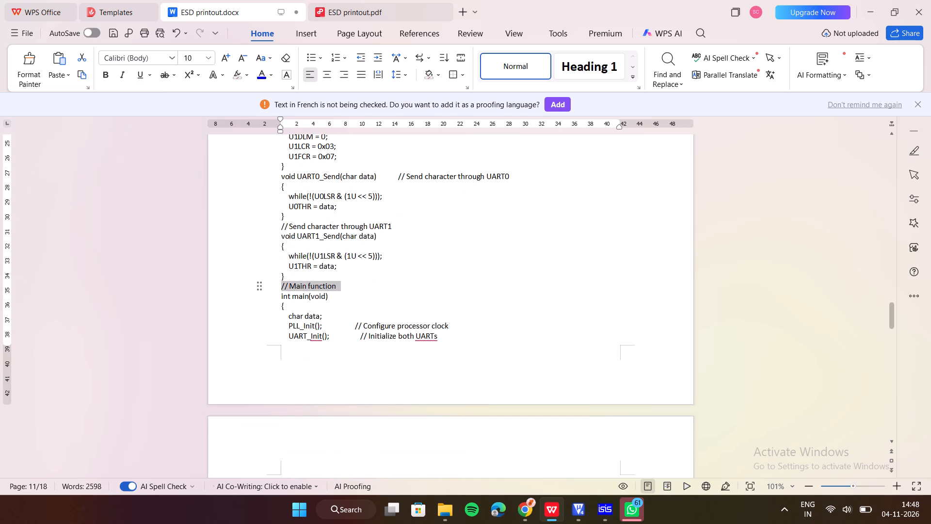
pyautogui.moveTo(273, 283); pyautogui.dragTo(271, 282)
pyautogui.hotkey('ctrl', 'c')
pyautogui.hotkey('ctrl', 'x')
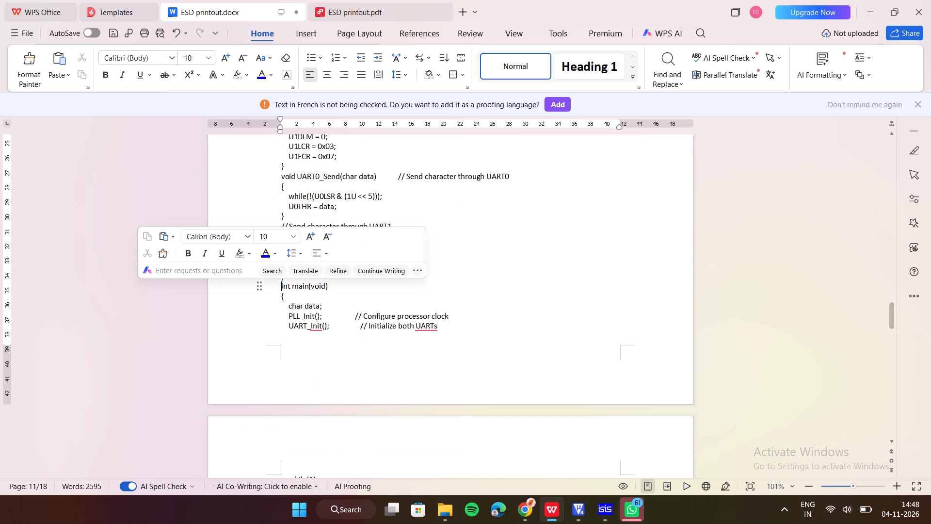
pyautogui.click(397, 291)
pyautogui.press('space')
pyautogui.press('space')
pyautogui.press('space')
pyautogui.press('space')
pyautogui.press('space')
pyautogui.press('space')
pyautogui.press('space')
pyautogui.press('space')
pyautogui.press('space')
pyautogui.press('space')
pyautogui.press('space')
pyautogui.press('space')
pyautogui.press('space')
pyautogui.press('space')
pyautogui.press('space')
pyautogui.press('space')
pyautogui.press('space')
pyautogui.press('space')
pyautogui.press('space')
pyautogui.press('space')
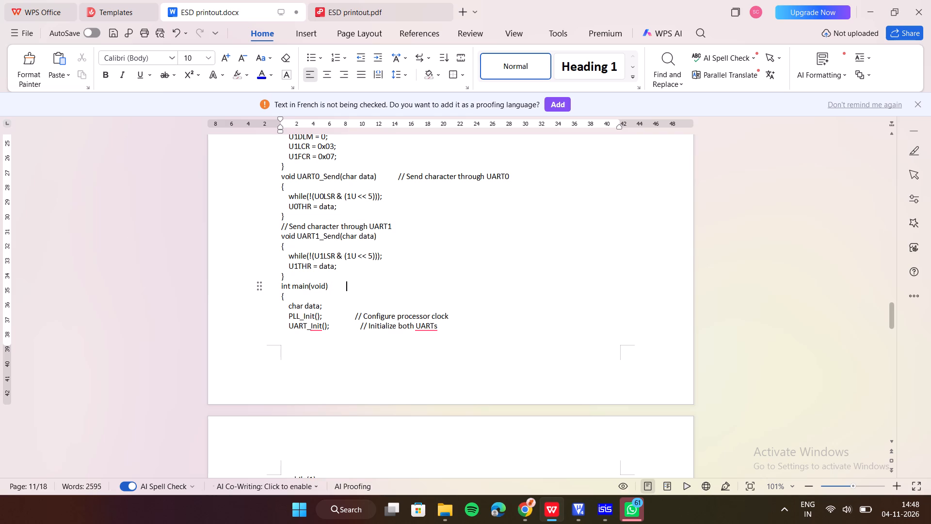
pyautogui.press('space')
pyautogui.hotkey('ctrl', 'v')
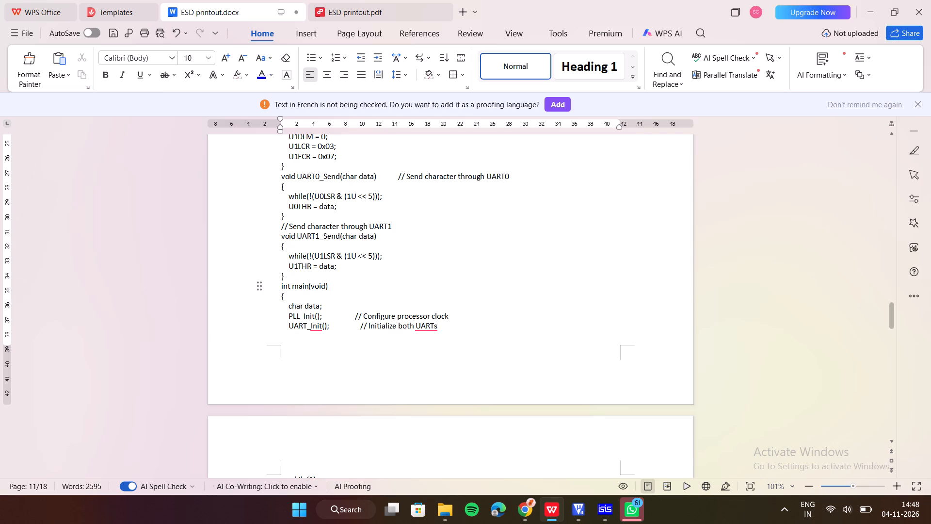
# Adjust the spacing before the "// Main function" comment and remove the blank line below int main(void).
pyautogui.click(397, 291)
pyautogui.click(387, 289)
pyautogui.press('BackSpace')
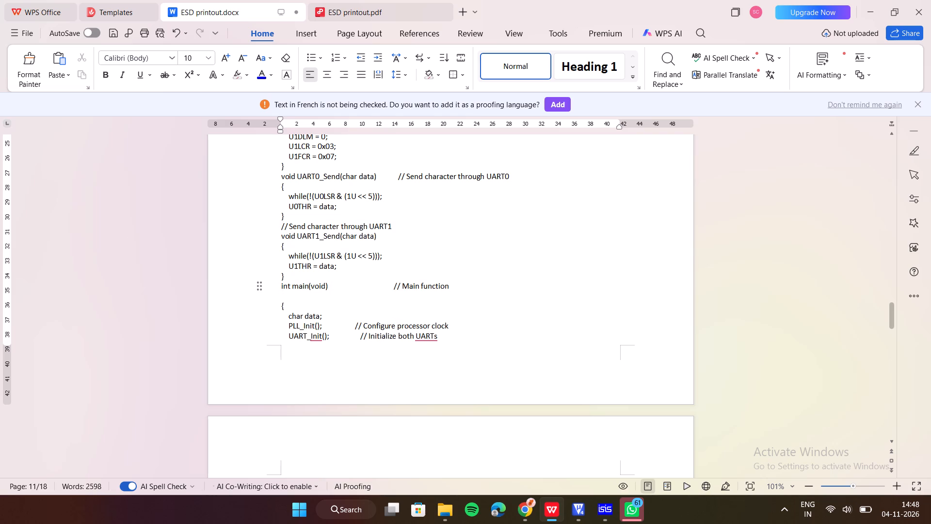
pyautogui.press('BackSpace')
pyautogui.press('BackSpace')
pyautogui.press('space')
pyautogui.press('space')
pyautogui.press('space')
pyautogui.press('space')
pyautogui.press('space')
pyautogui.click(283, 293)
pyautogui.press('BackSpace')
# Move the comment "// Receive data from Virtual Terminal" beside if(U0LSR & 0x01U) in the while loop and delete the emptied line.
pyautogui.scroll(-7, 283, 293)
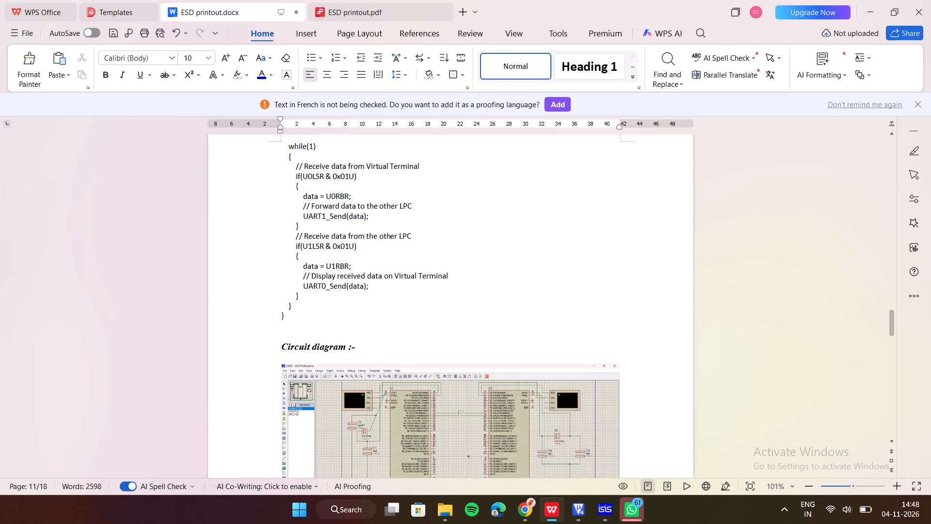
pyautogui.scroll(-6, 283, 293)
pyautogui.scroll(1, 283, 293)
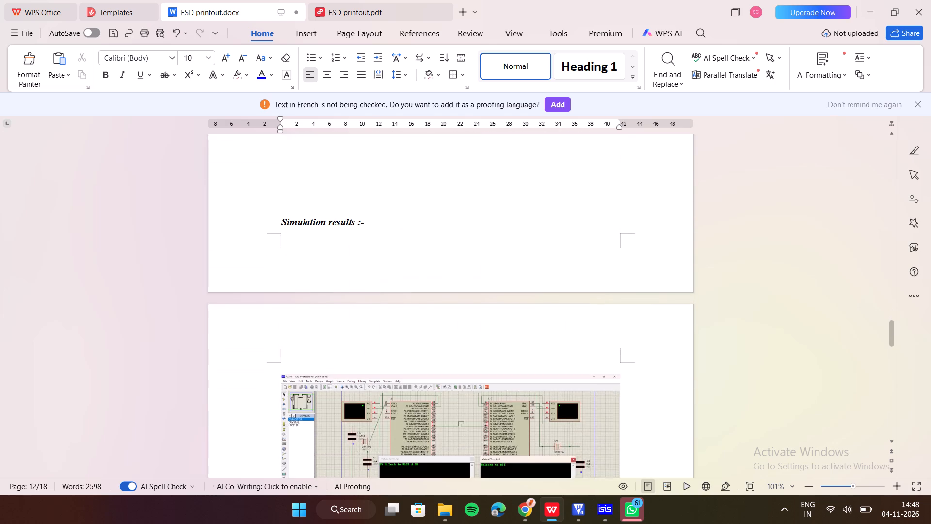
pyautogui.scroll(1, 283, 293)
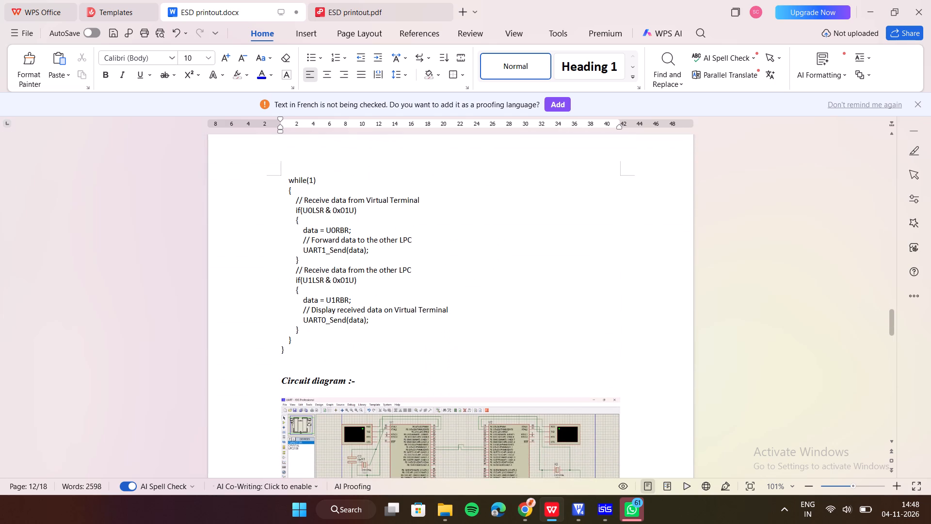
pyautogui.moveTo(431, 203); pyautogui.dragTo(294, 202)
pyautogui.hotkey('ctrl', 'x')
pyautogui.press('BackSpace')
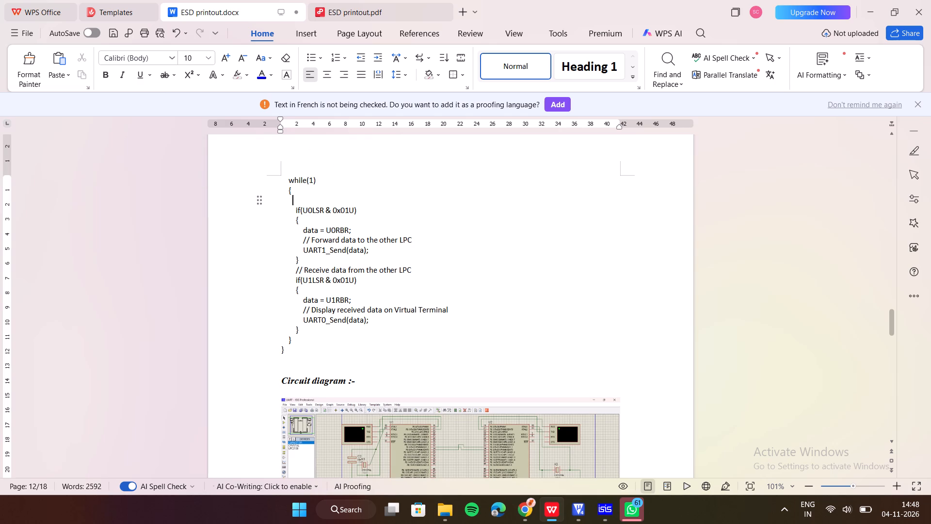
pyautogui.press('BackSpace')
pyautogui.press('BackSpace')
pyautogui.press('BackSpace')
pyautogui.press('BackSpace')
pyautogui.press('BackSpace')
pyautogui.press('BackSpace')
pyautogui.press('BackSpace')
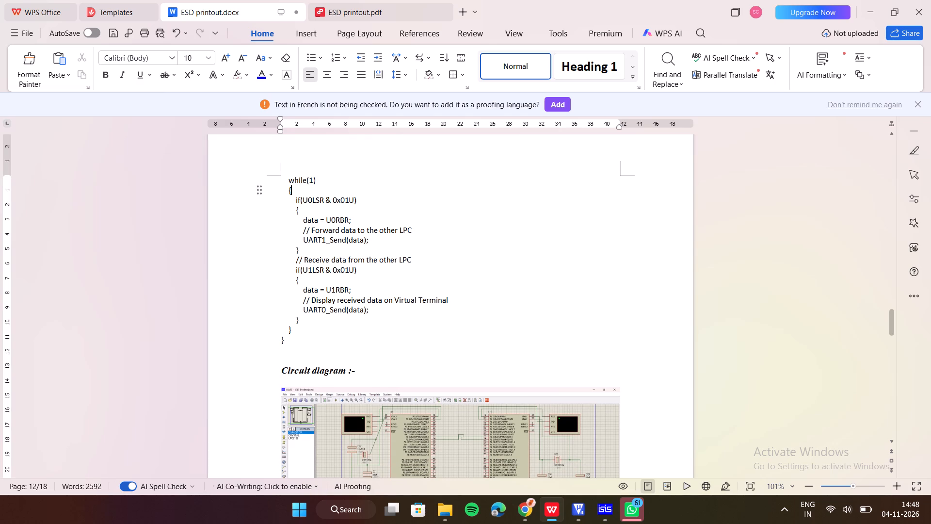
pyautogui.click(395, 198)
pyautogui.press('m')
pyautogui.press('BackSpace')
pyautogui.press('space')
pyautogui.press('space')
pyautogui.press('space')
pyautogui.press('space')
pyautogui.press('space')
pyautogui.press('space')
pyautogui.press('space')
pyautogui.press('space')
pyautogui.press('space')
pyautogui.press('space')
pyautogui.press('space')
pyautogui.press('space')
pyautogui.press('space')
pyautogui.press('space')
pyautogui.press('space')
pyautogui.press('space')
pyautogui.press('space')
pyautogui.press('space')
pyautogui.press('space')
pyautogui.press('space')
pyautogui.hotkey('ctrl', 'v')
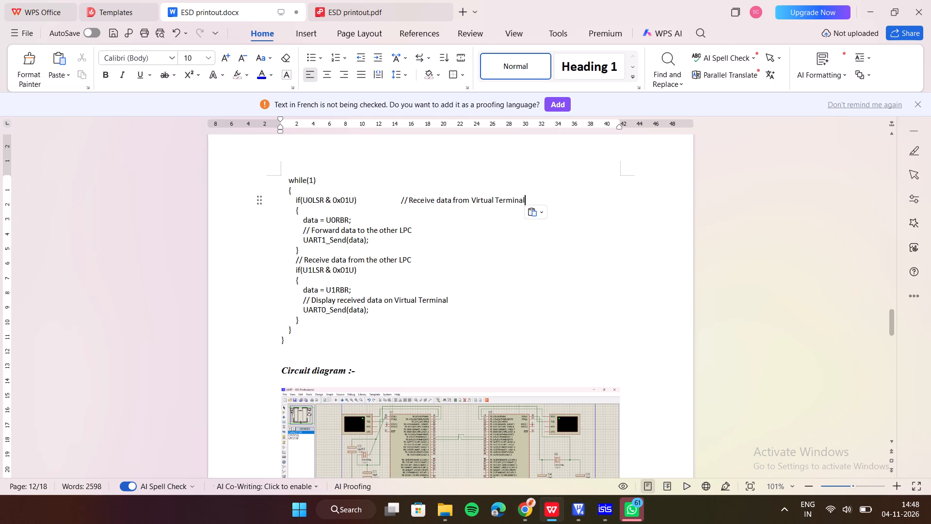
# Move the comment "// Forward data to the other LPC" beside UART1_Send(data); with a gap after the code, leaving no extra line.
pyautogui.moveTo(297, 228); pyautogui.dragTo(417, 227)
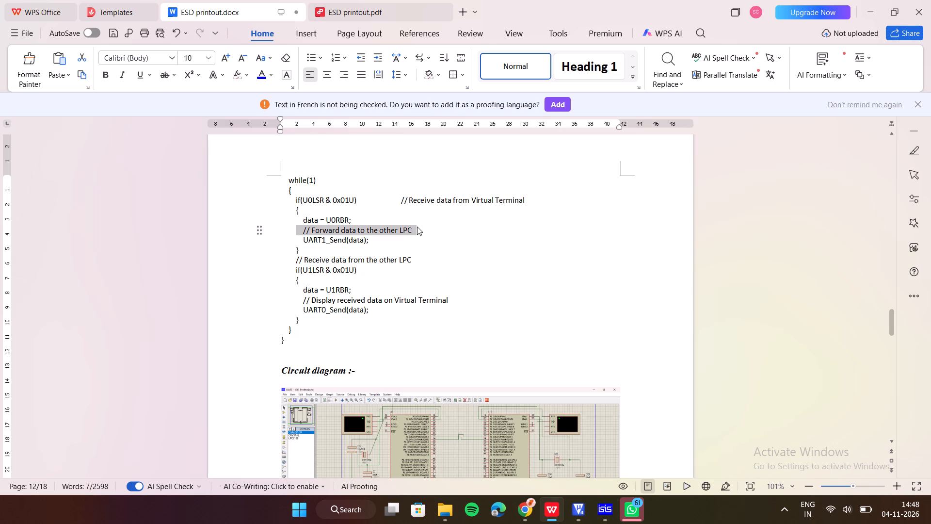
pyautogui.hotkey('ctrl', 'x')
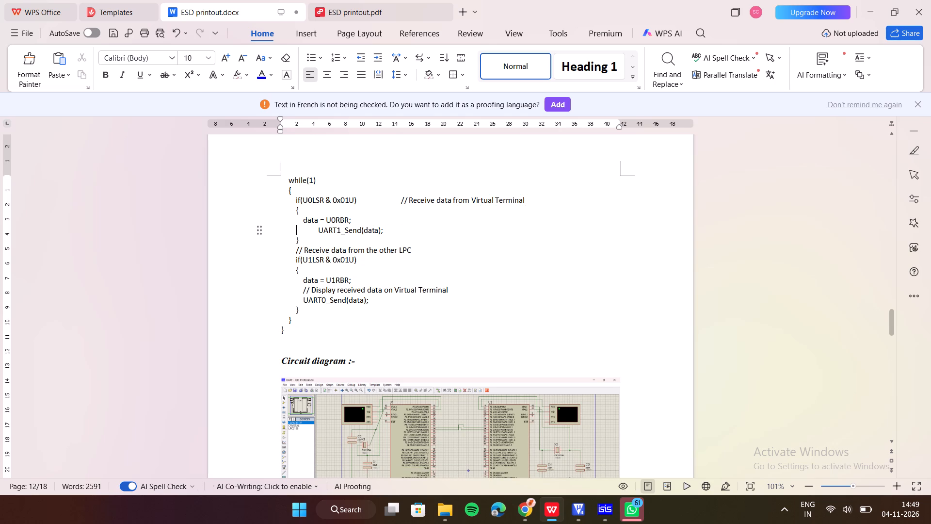
pyautogui.click(412, 229)
pyautogui.press('space')
pyautogui.press('space')
pyautogui.press('space')
pyautogui.press('space')
pyautogui.press('space')
pyautogui.press('space')
pyautogui.press('space')
pyautogui.press('space')
pyautogui.press('space')
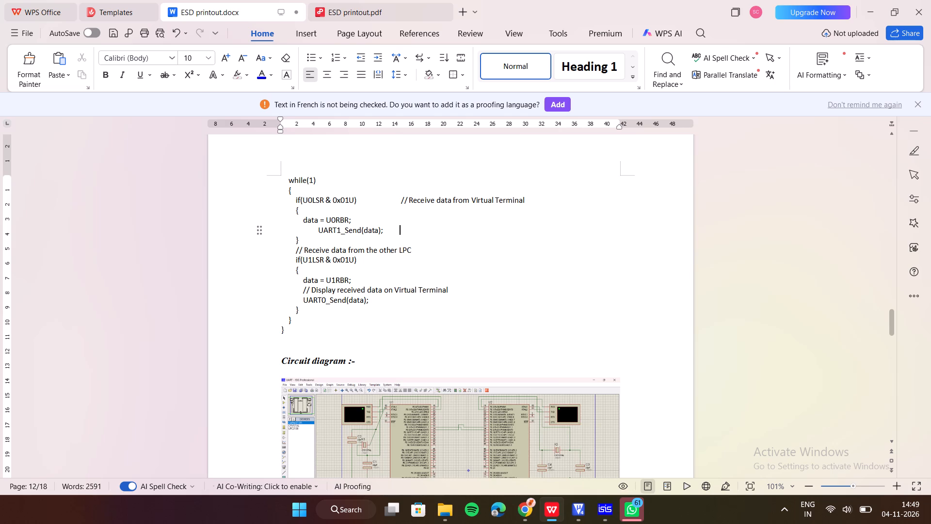
pyautogui.press('space')
pyautogui.hotkey('ctrl', 'v')
pyautogui.click(409, 230)
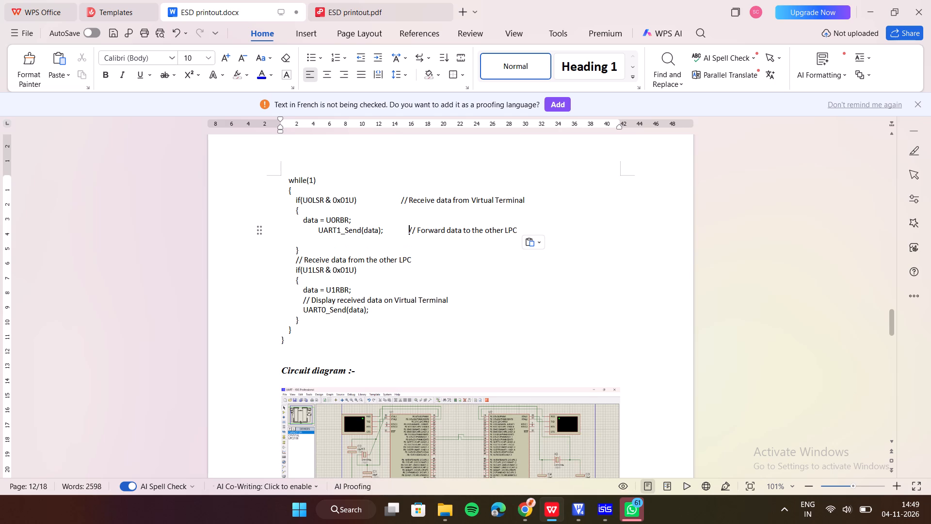
pyautogui.press('BackSpace')
pyautogui.press('BackSpace')
pyautogui.press('BackSpace')
pyautogui.press('BackSpace')
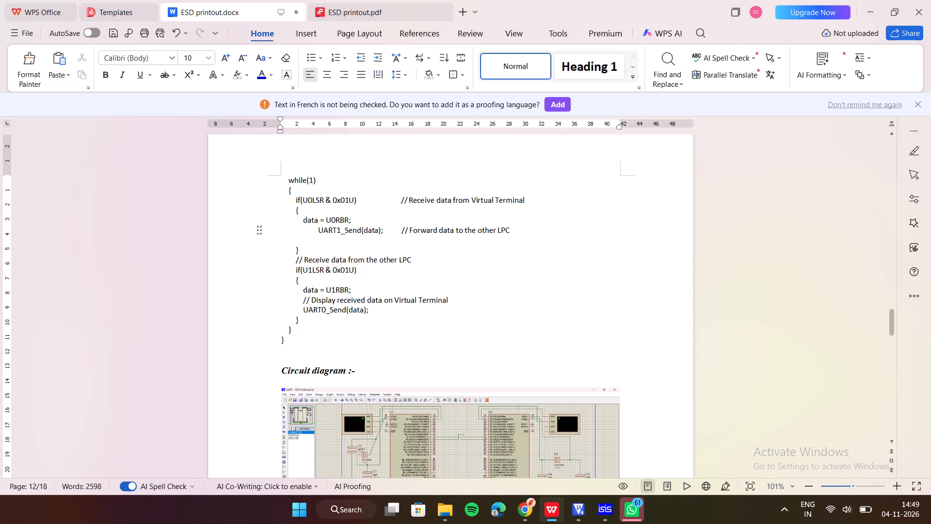
pyautogui.click(293, 242)
pyautogui.press('BackSpace')
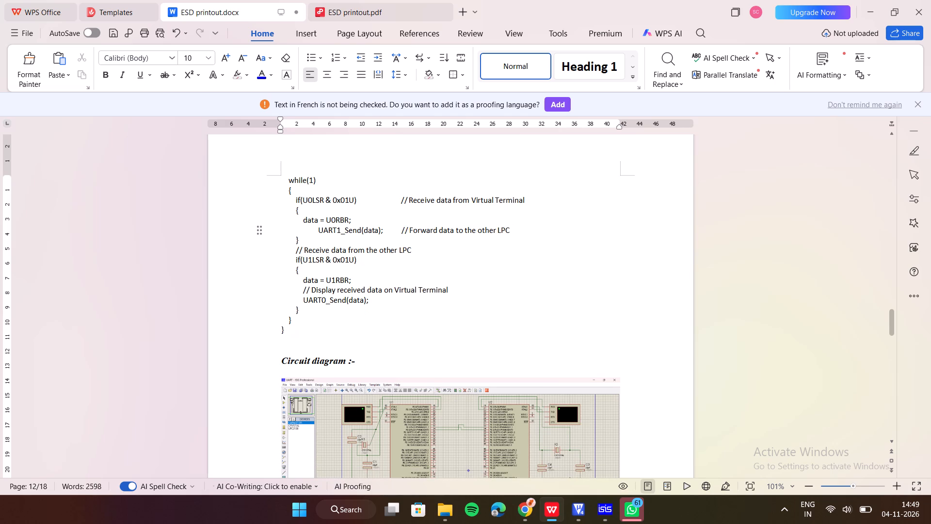
# Move the comment "// Receive data from the other LPC" beside if(U1LSR & 0x01U) with a wide gap, and remove the leftover blank line.
pyautogui.moveTo(291, 250); pyautogui.dragTo(410, 253)
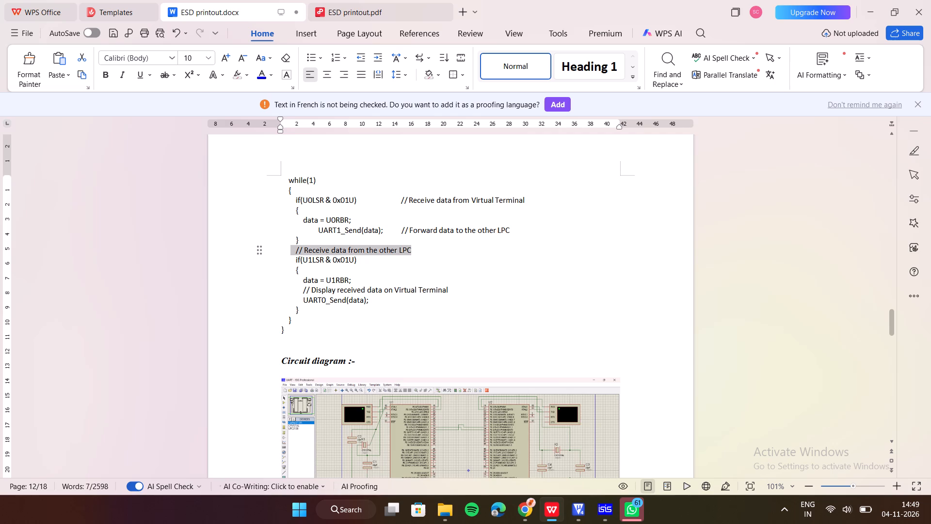
pyautogui.moveTo(410, 253); pyautogui.dragTo(415, 253)
pyautogui.hotkey('ctrl', 'x')
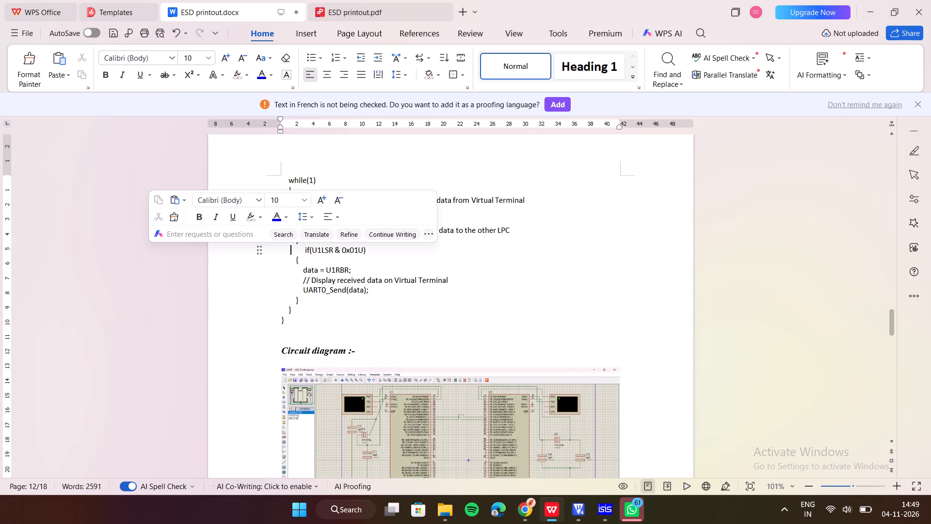
pyautogui.click(400, 250)
pyautogui.press('space')
pyautogui.press('space')
pyautogui.press('space')
pyautogui.press('space')
pyautogui.press('space')
pyautogui.press('space')
pyautogui.press('space')
pyautogui.press('space')
pyautogui.press('space')
pyautogui.press('space')
pyautogui.press('space')
pyautogui.press('space')
pyautogui.press('space')
pyautogui.press('space')
pyautogui.press('space')
pyautogui.press('space')
pyautogui.press('space')
pyautogui.press('space')
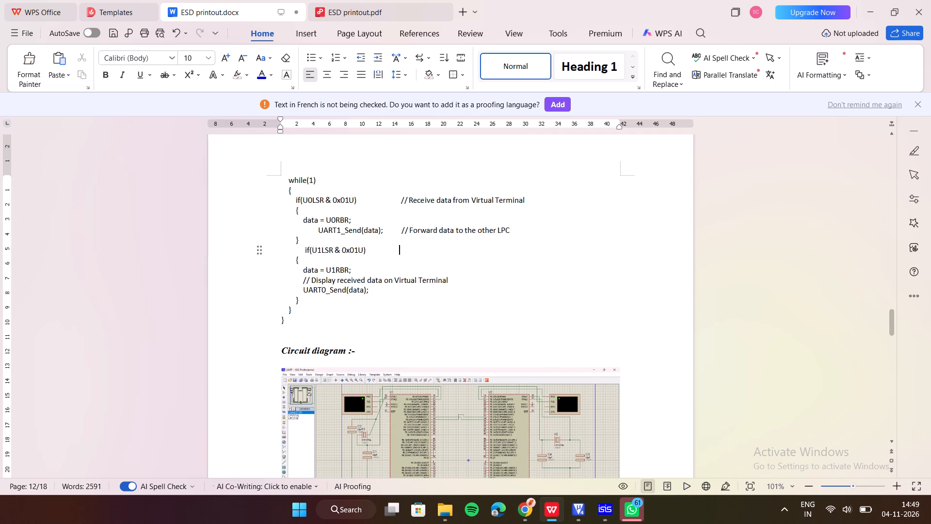
pyautogui.press('space')
pyautogui.hotkey('ctrl', 'v')
pyautogui.click(403, 251)
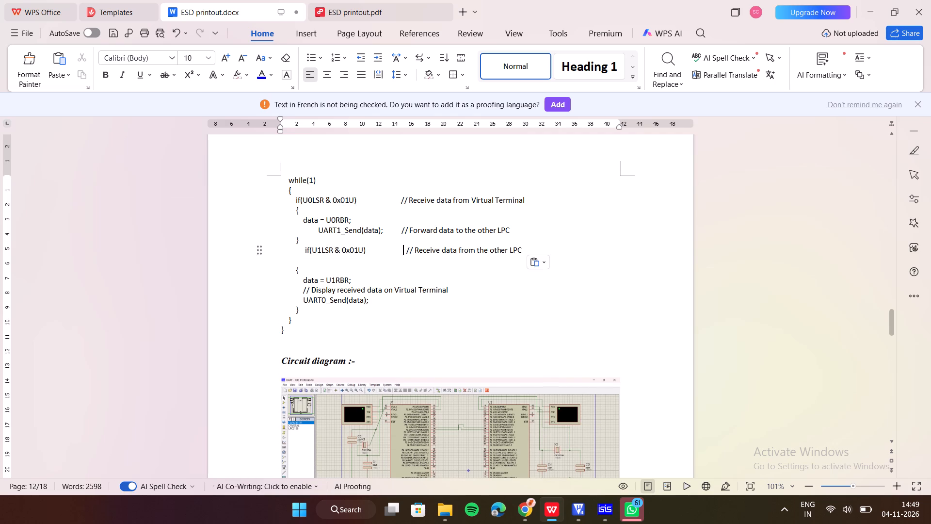
pyautogui.press('BackSpace')
pyautogui.press('BackSpace')
pyautogui.press('BackSpace')
pyautogui.press('BackSpace')
pyautogui.press('BackSpace')
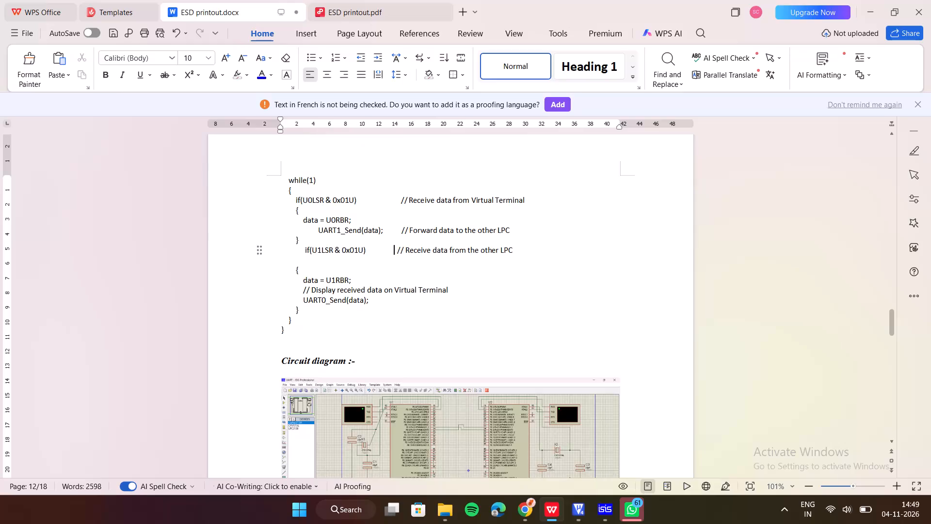
pyautogui.click(288, 262)
pyautogui.press('BackSpace')
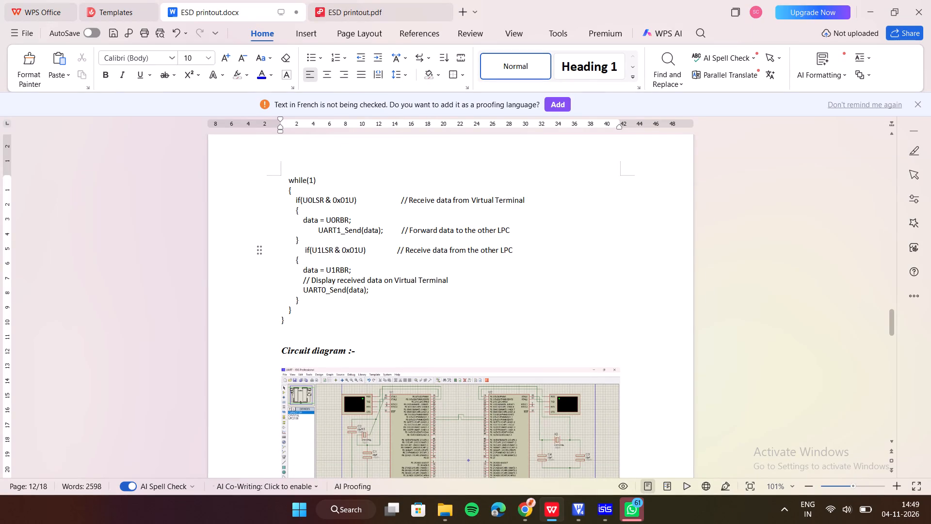
# Move the comment "// Display received data on Virtual Terminal" beside UART0_Send(data); spaced after the code, leaving no extra line.
pyautogui.moveTo(299, 280); pyautogui.dragTo(454, 281)
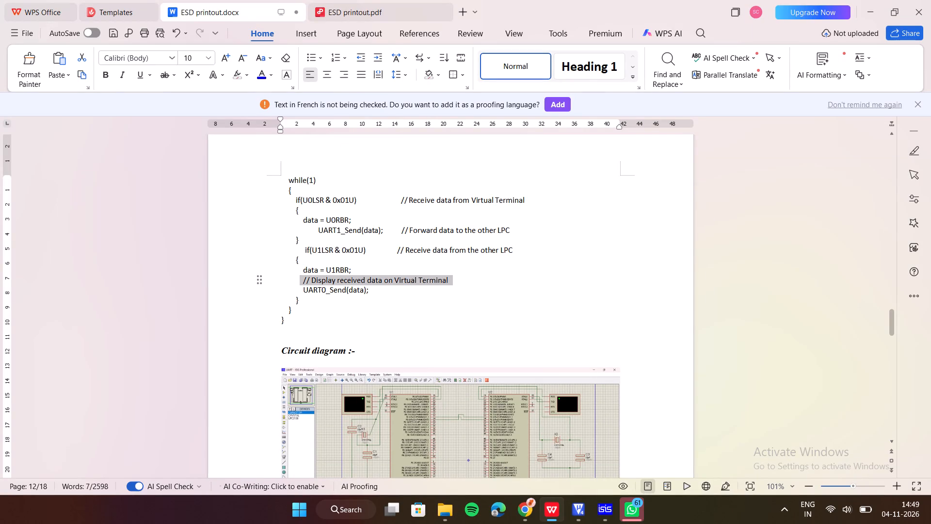
pyautogui.hotkey('ctrl', 'x')
pyautogui.click(411, 282)
pyautogui.press('space')
pyautogui.press('space')
pyautogui.press('space')
pyautogui.press('space')
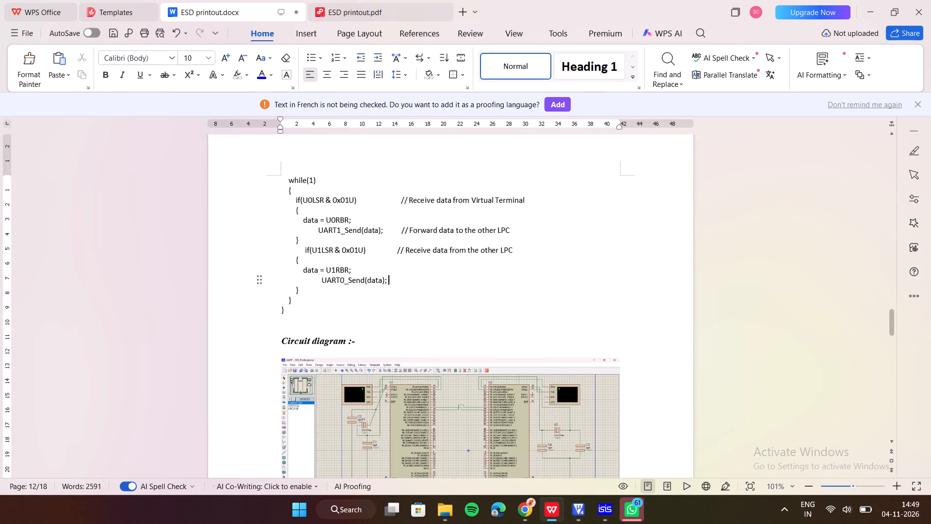
pyautogui.press('space')
pyautogui.press('space')
pyautogui.press('space')
pyautogui.press('space')
pyautogui.hotkey('ctrl', 'v')
pyautogui.press('BackSpace')
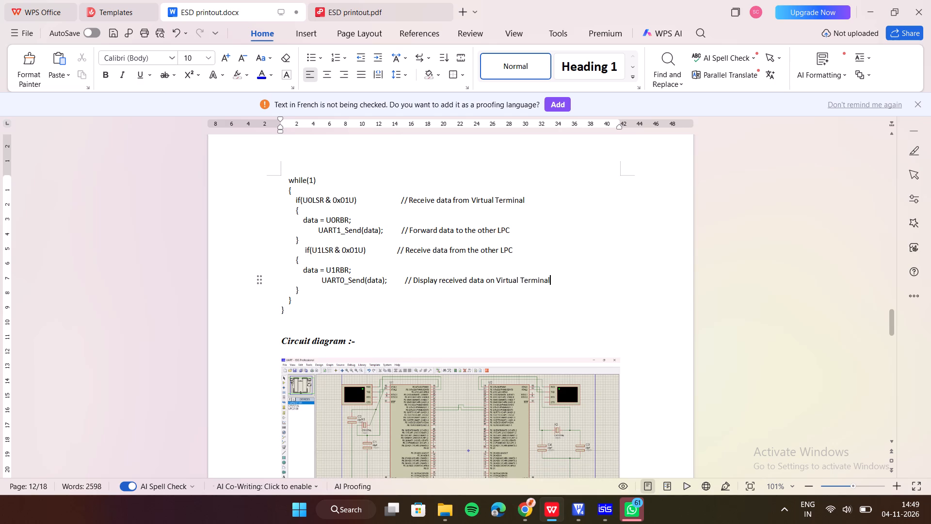
# Adjust the indentation of the data = U1RBR; line, leaving it one space deeper.
pyautogui.click(300, 269)
pyautogui.press('space')
pyautogui.press('space')
pyautogui.press('space')
pyautogui.press('space')
pyautogui.press('space')
pyautogui.press('space')
pyautogui.press('space')
pyautogui.press('space')
pyautogui.press('space')
pyautogui.press('space')
pyautogui.press('space')
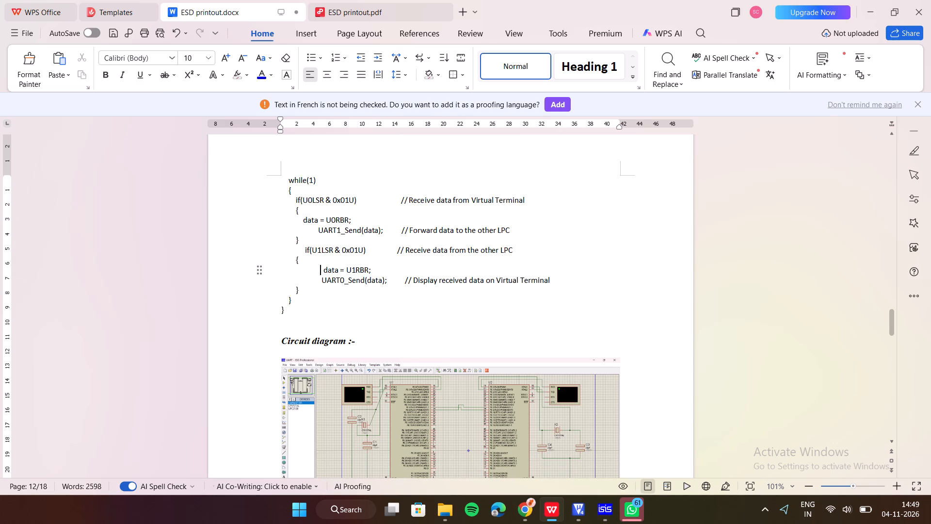
pyautogui.press('BackSpace')
pyautogui.press('BackSpace')
pyautogui.press('BackSpace')
pyautogui.press('BackSpace')
pyautogui.press('BackSpace')
pyautogui.press('BackSpace')
pyautogui.press('BackSpace')
pyautogui.press('BackSpace')
pyautogui.press('BackSpace')
pyautogui.press('BackSpace')
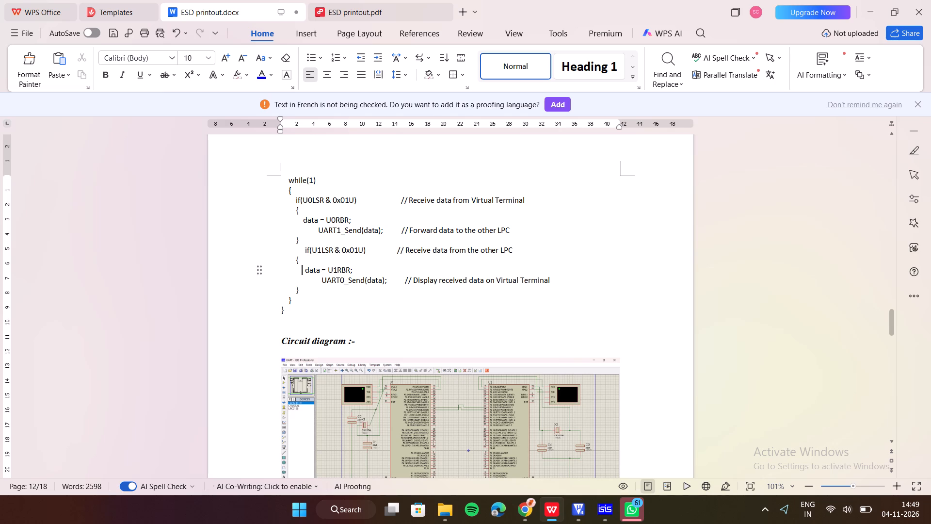
# Add spaces before the first three while-loop comments to align them with "// Display received data on Virtual Terminal".
pyautogui.click(393, 254)
pyautogui.press('space')
pyautogui.press('space')
pyautogui.press('space')
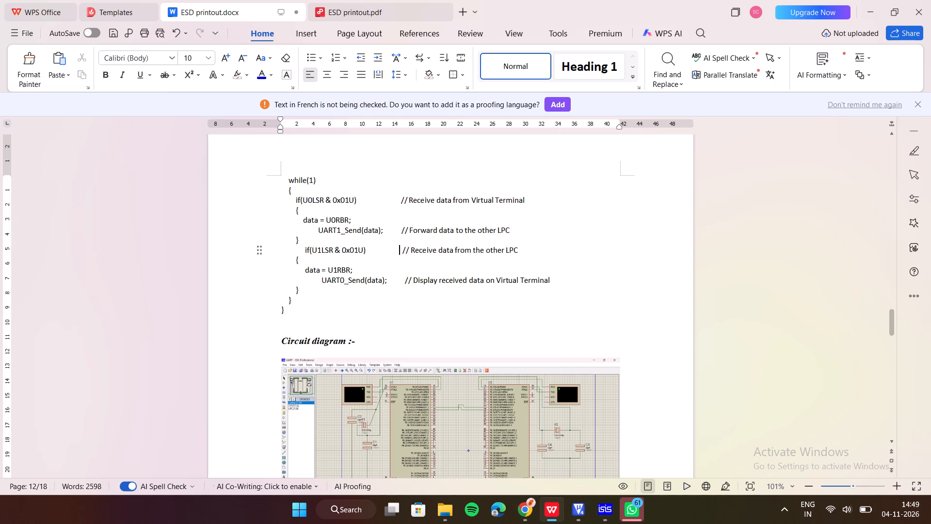
pyautogui.press('space')
pyautogui.click(398, 231)
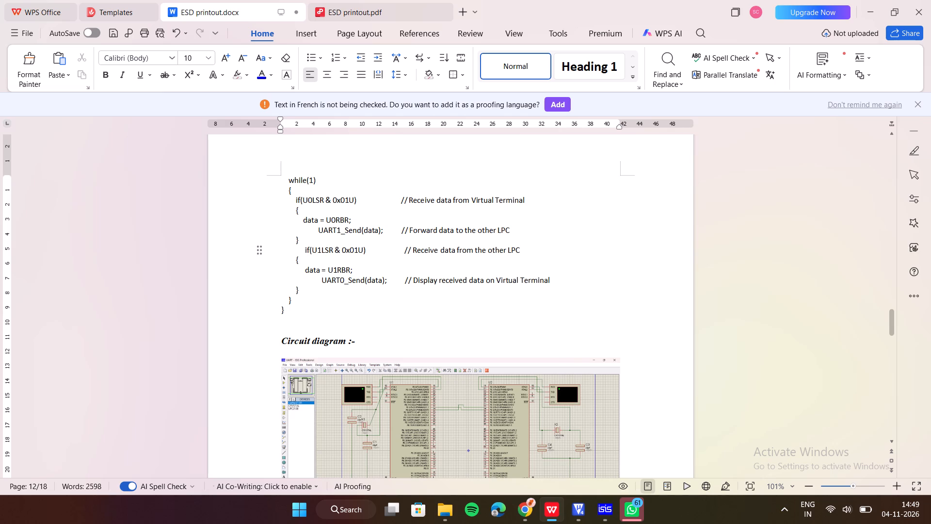
pyautogui.press('space')
pyautogui.press('space')
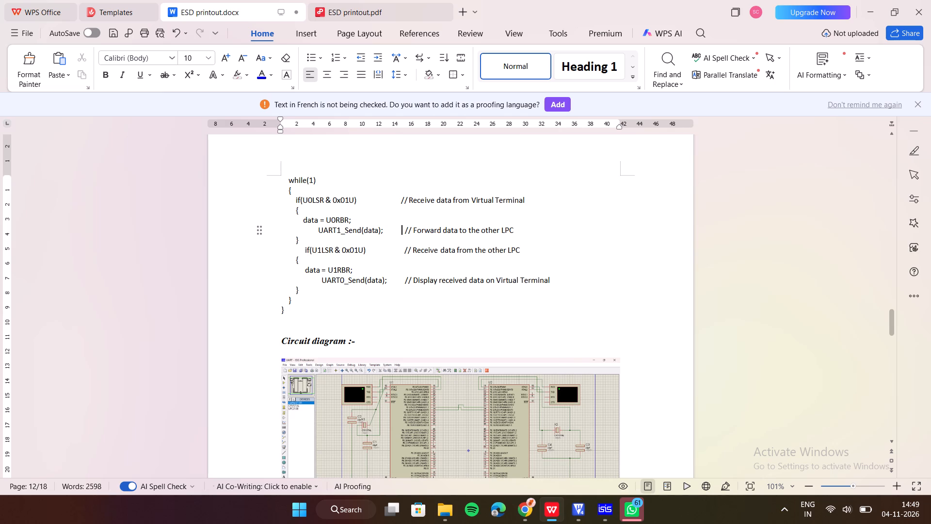
pyautogui.click(399, 204)
pyautogui.press('space')
pyautogui.press('space')
# Remove blank lines above the "Simulation results :-" heading and between it and the simulation screenshot.
pyautogui.scroll(-7, 294, 333)
pyautogui.scroll(1, 294, 333)
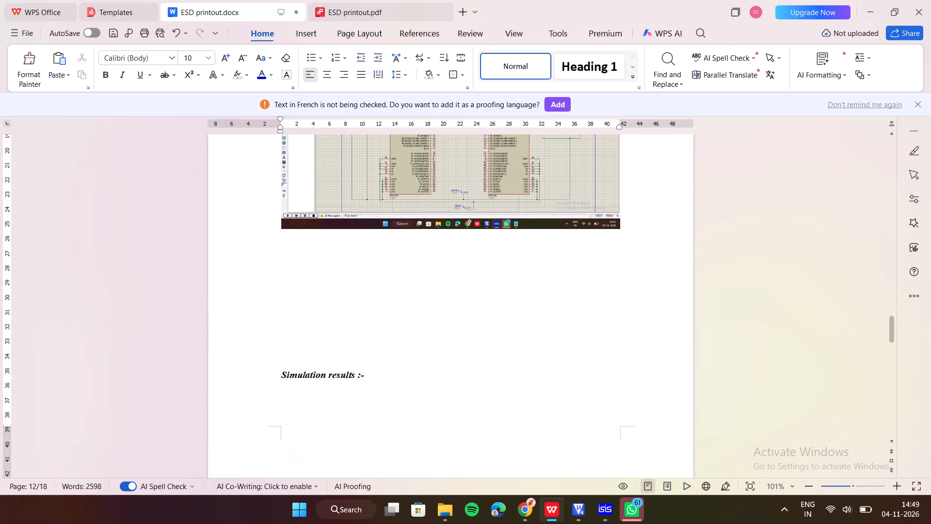
pyautogui.click(280, 373)
pyautogui.press('BackSpace')
pyautogui.press('BackSpace')
pyautogui.press('BackSpace')
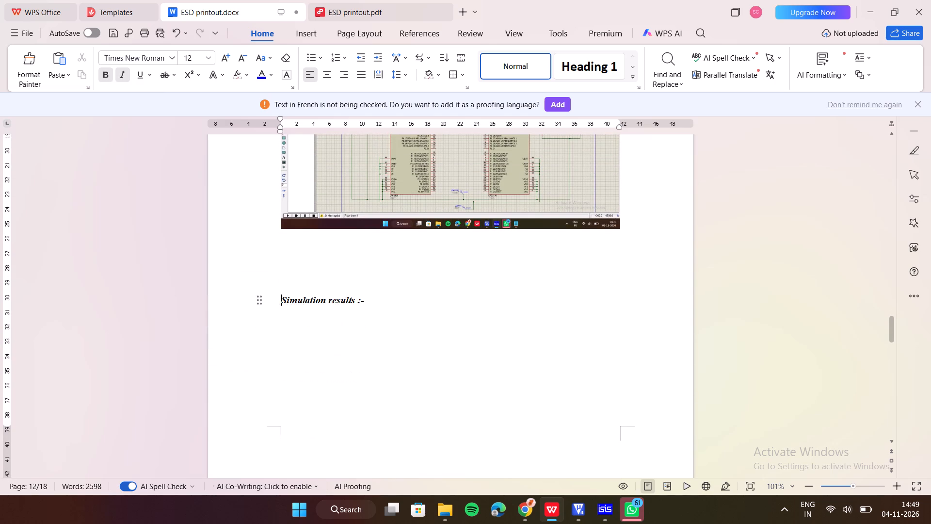
pyautogui.press('BackSpace')
pyautogui.press('BackSpace')
pyautogui.press('Down')
pyautogui.press('Down')
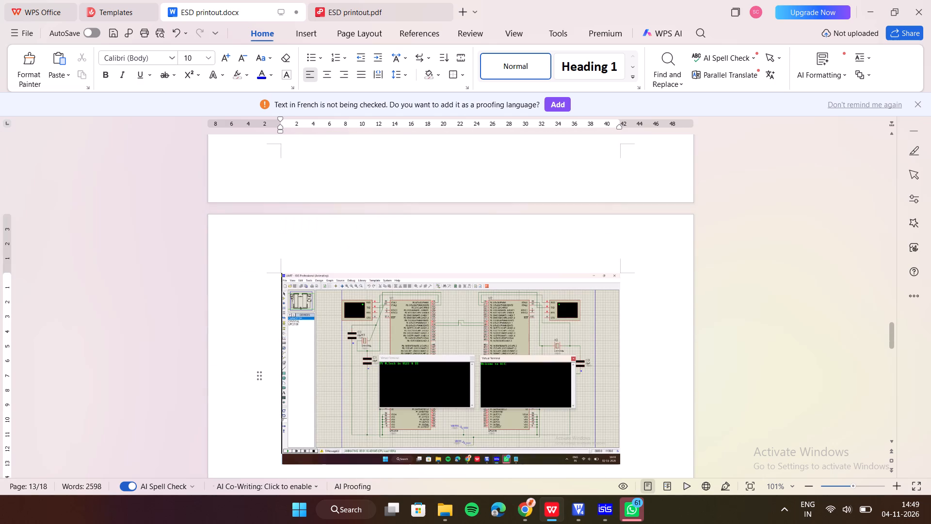
pyautogui.press('BackSpace')
pyautogui.press('BackSpace')
# Remove one blank line between the code's closing brace and the "Circuit diagram :-" heading.
pyautogui.scroll(1, 280, 373)
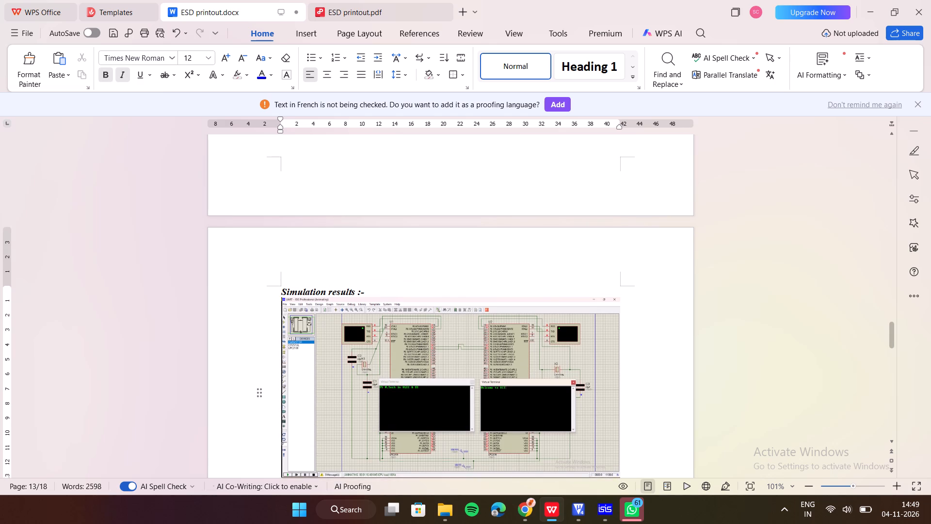
pyautogui.scroll(12, 280, 373)
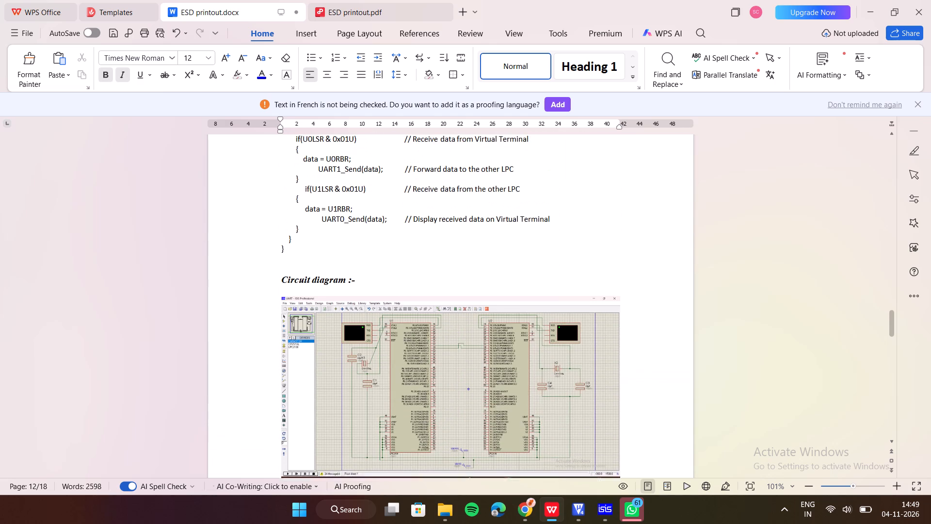
pyautogui.click(288, 265)
pyautogui.press('BackSpace')
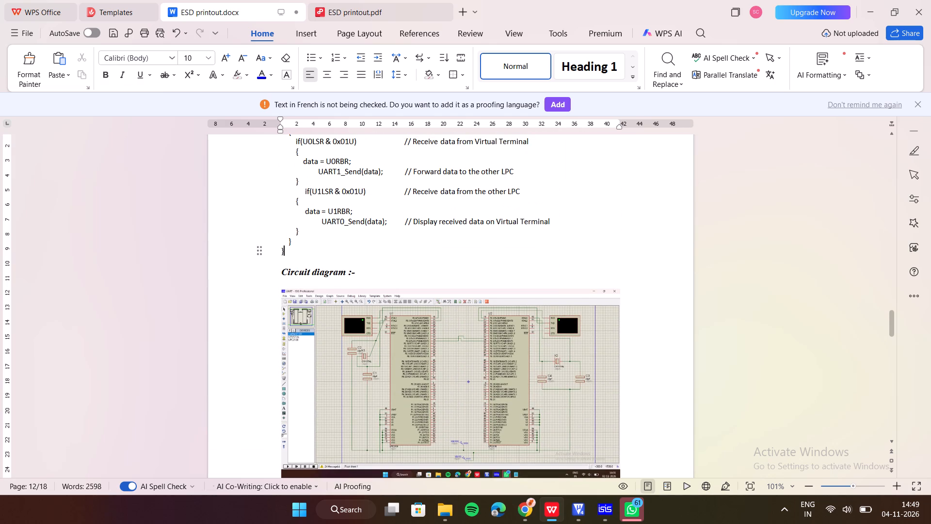
pyautogui.press('Down')
# Move the comment "// Send character through UART1" onto the void UART1_Send(char data) line, spaced after the code, leaving no extra line.
pyautogui.scroll(2, 288, 265)
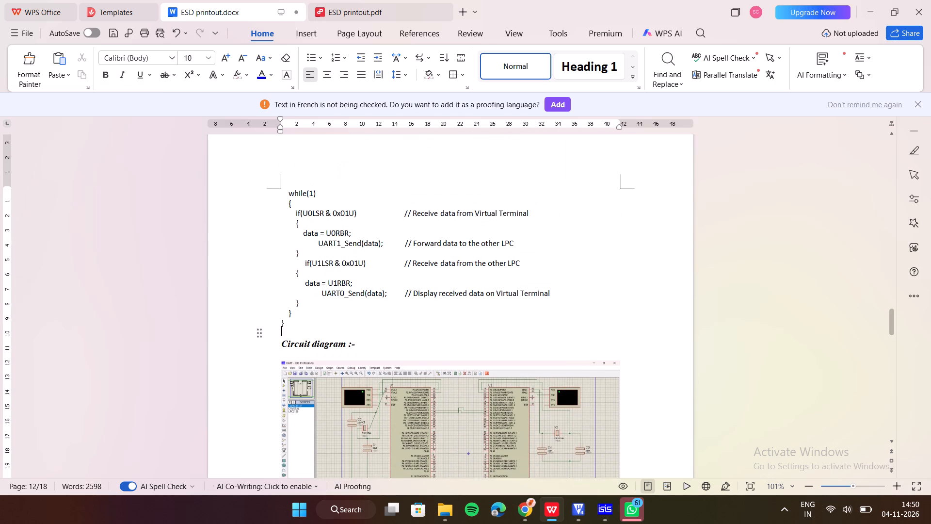
pyautogui.scroll(6, 288, 265)
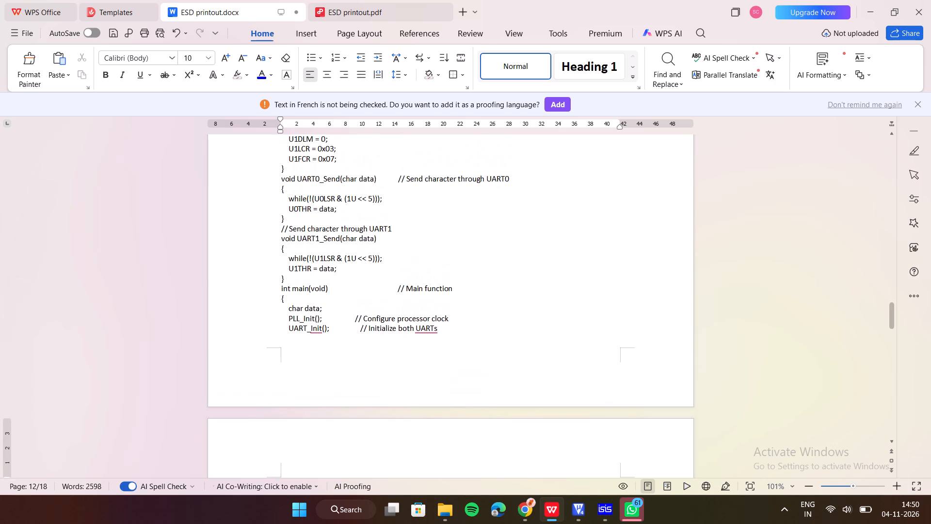
pyautogui.scroll(1, 288, 265)
pyautogui.moveTo(401, 238); pyautogui.dragTo(331, 239)
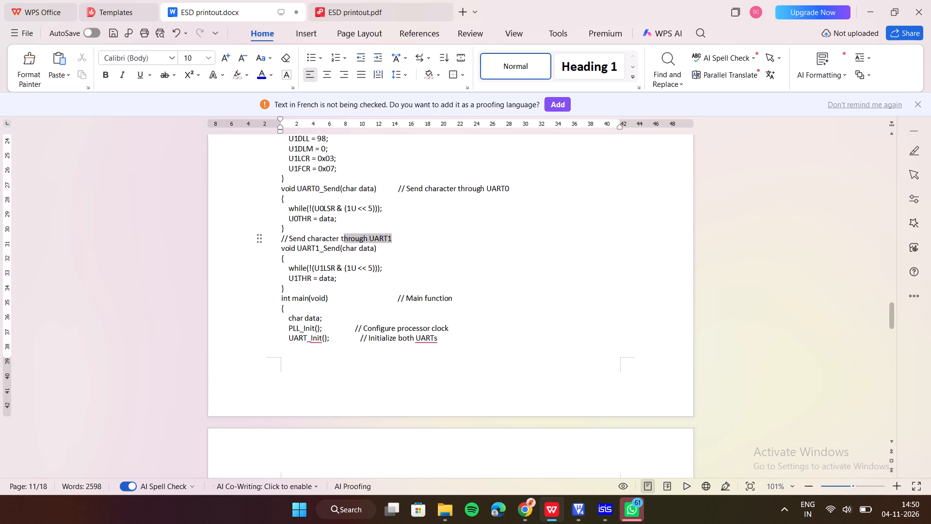
pyautogui.moveTo(331, 239); pyautogui.dragTo(277, 236)
pyautogui.hotkey('ctrl', 'x')
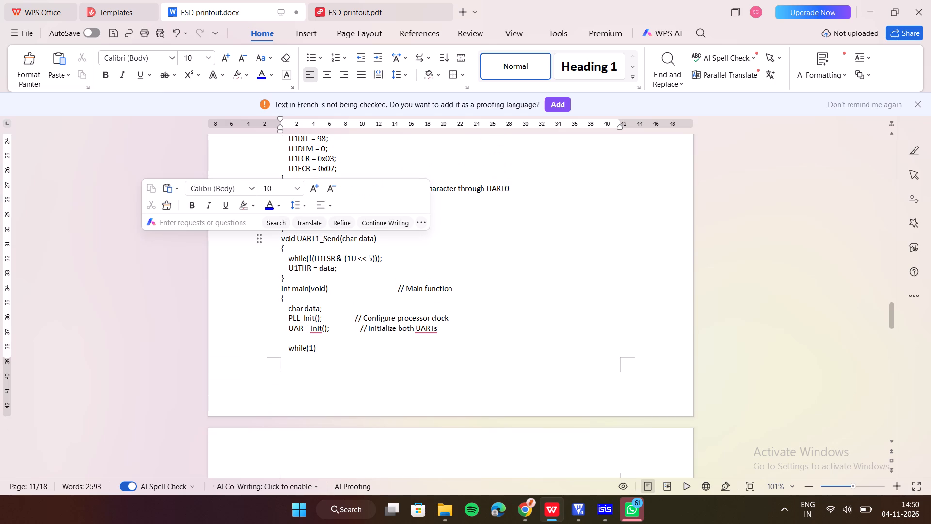
pyautogui.click(405, 238)
pyautogui.press('space')
pyautogui.press('space')
pyautogui.press('space')
pyautogui.press('space')
pyautogui.press('space')
pyautogui.press('space')
pyautogui.press('space')
pyautogui.press('space')
pyautogui.press('space')
pyautogui.press('space')
pyautogui.press('space')
pyautogui.press('space')
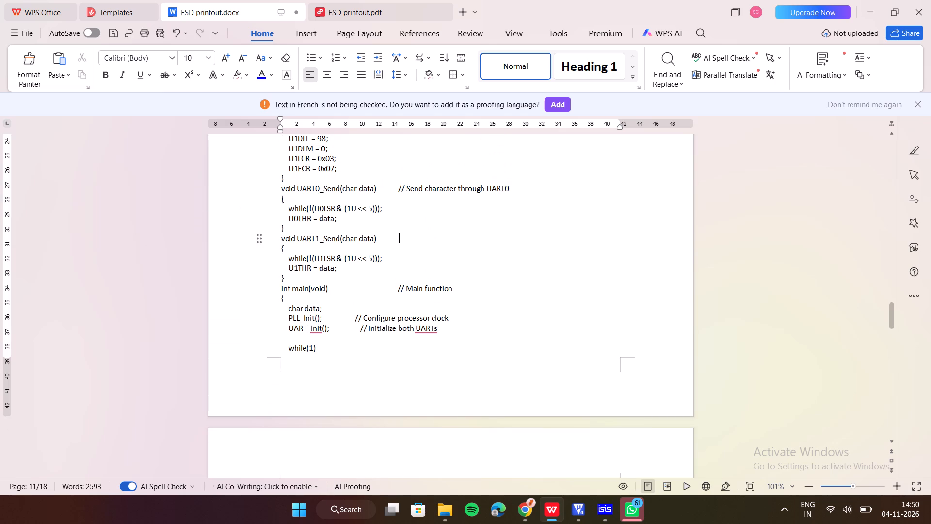
pyautogui.press('BackSpace')
pyautogui.hotkey('ctrl', 'v')
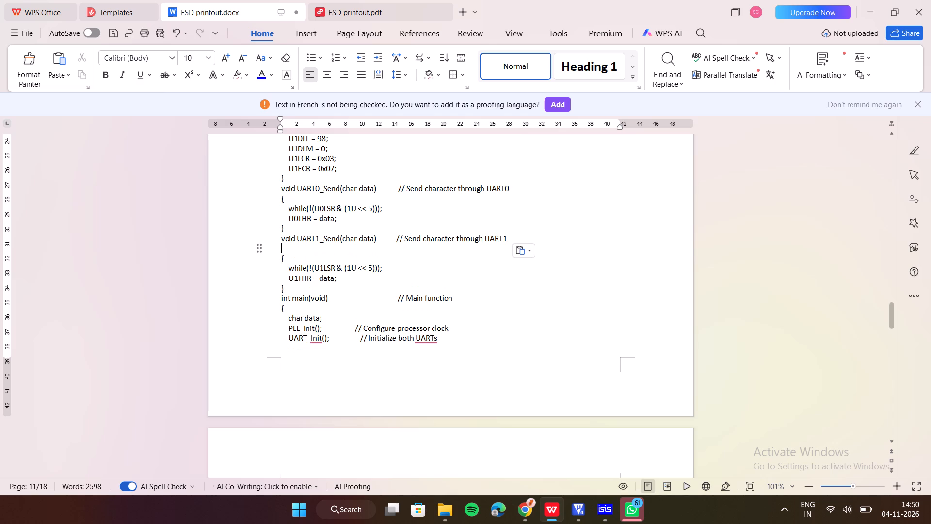
pyautogui.press('BackSpace')
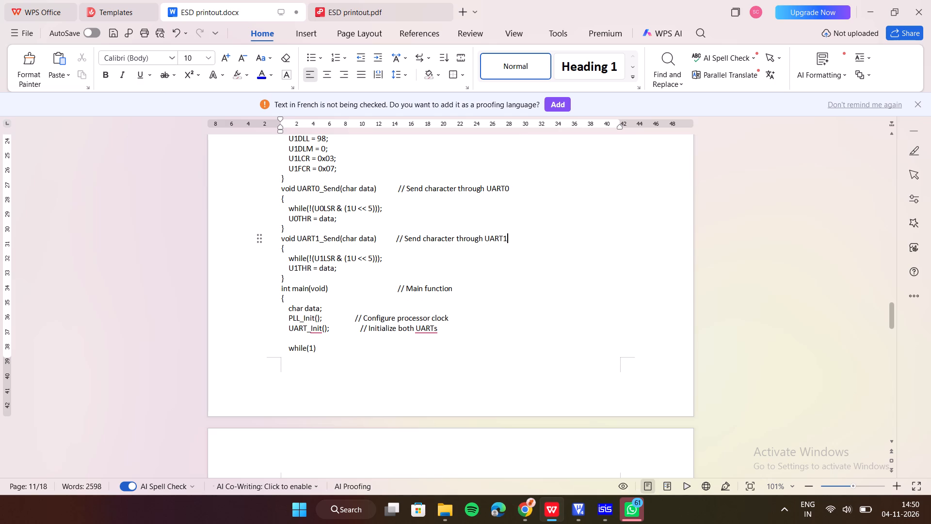
# Add a space before the comment "// Send character through UART0" on the void UART0_Send(char data) line in Experiment No 05.
pyautogui.click(398, 183)
pyautogui.click(395, 188)
pyautogui.press('space')
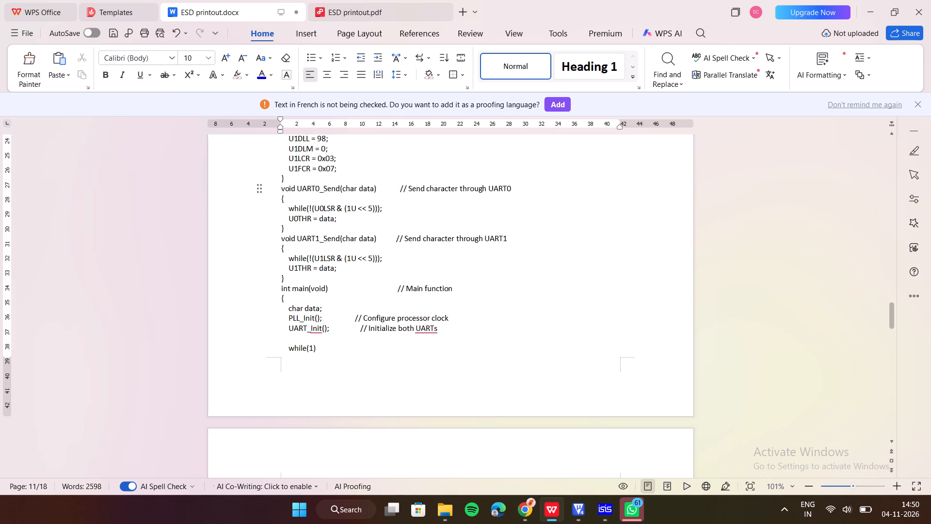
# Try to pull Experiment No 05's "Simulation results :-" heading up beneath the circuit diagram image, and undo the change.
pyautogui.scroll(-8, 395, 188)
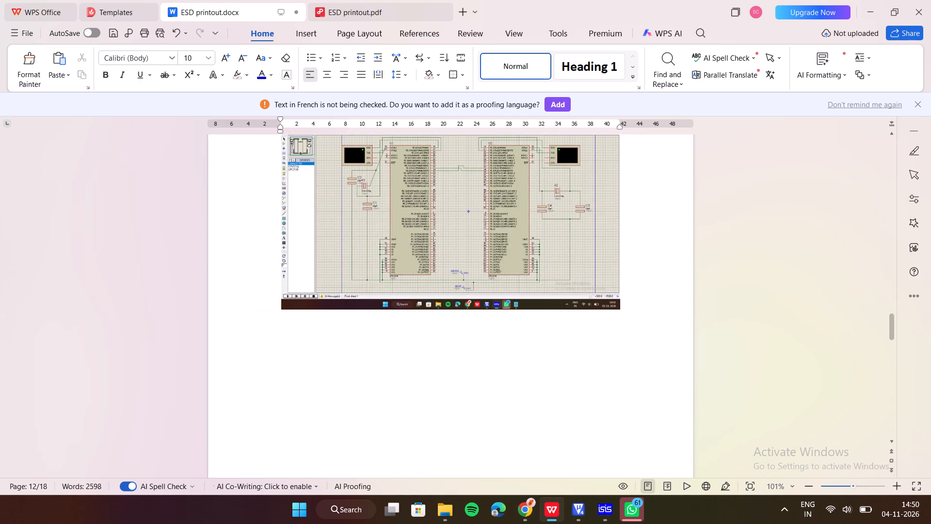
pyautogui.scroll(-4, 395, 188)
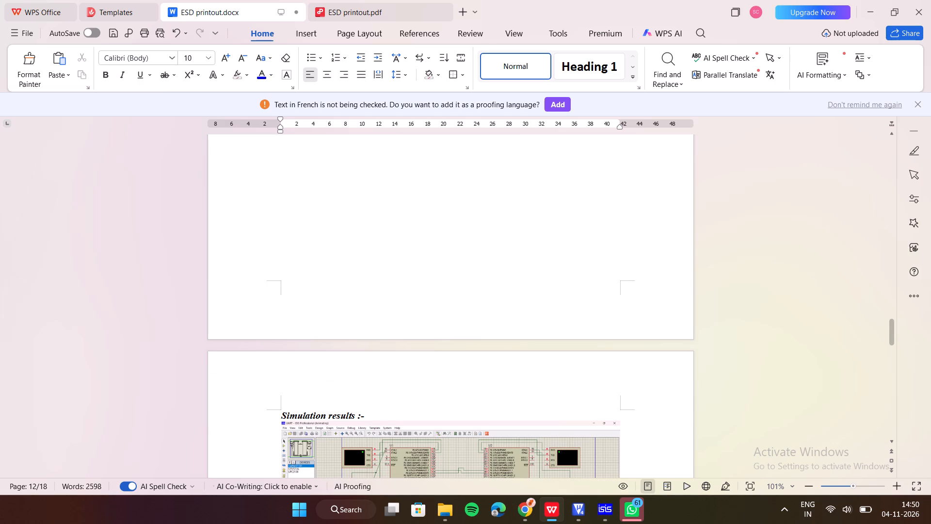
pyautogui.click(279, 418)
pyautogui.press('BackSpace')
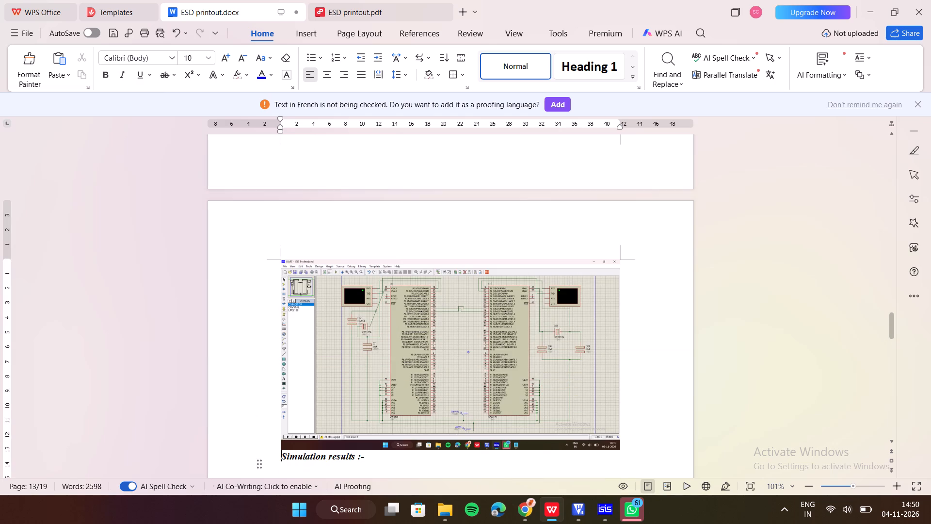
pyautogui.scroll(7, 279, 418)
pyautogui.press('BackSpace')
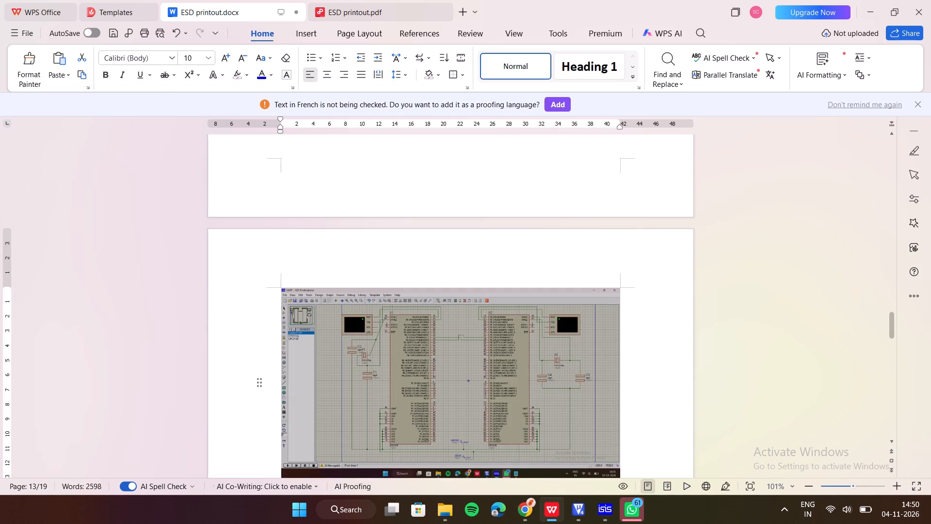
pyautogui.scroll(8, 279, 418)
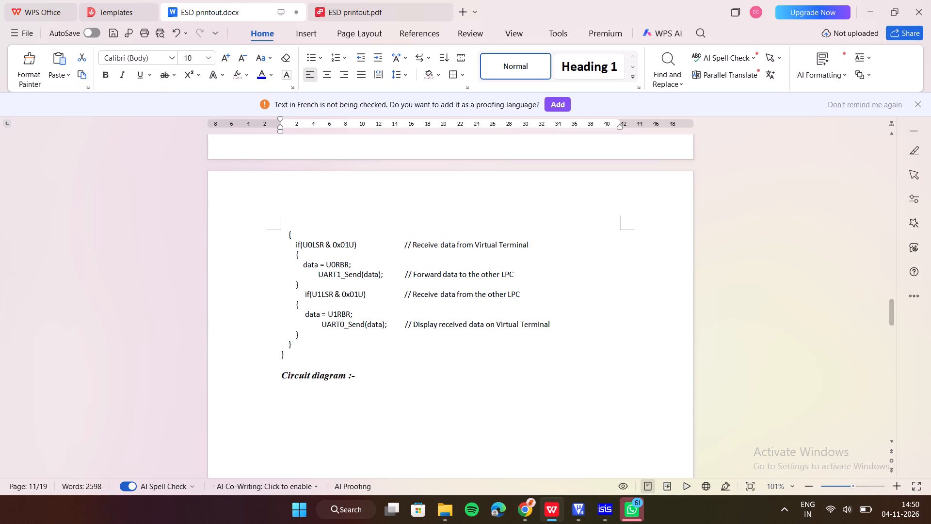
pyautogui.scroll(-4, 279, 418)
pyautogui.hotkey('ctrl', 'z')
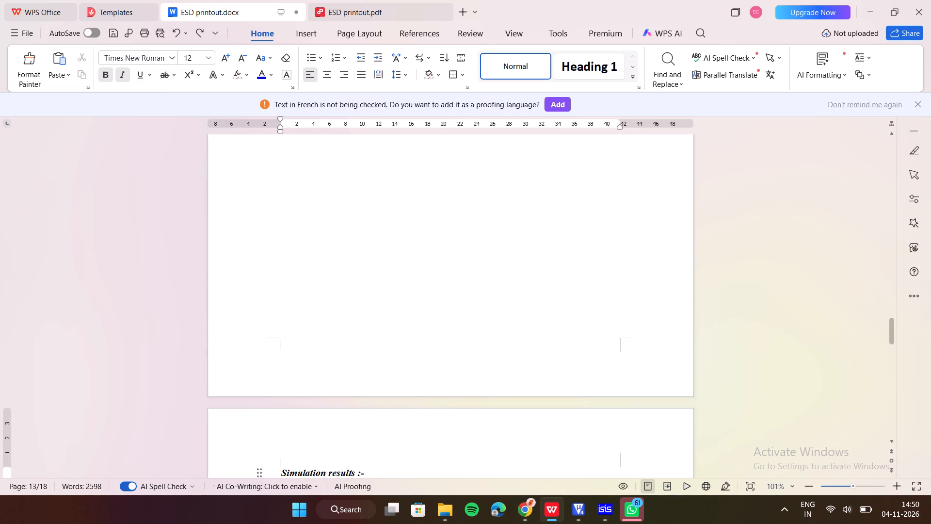
# Insert three blank lines above Experiment No 06's "SPI Slave" heading to push it onto a new page.
pyautogui.scroll(-6, 279, 418)
pyautogui.scroll(2, 279, 418)
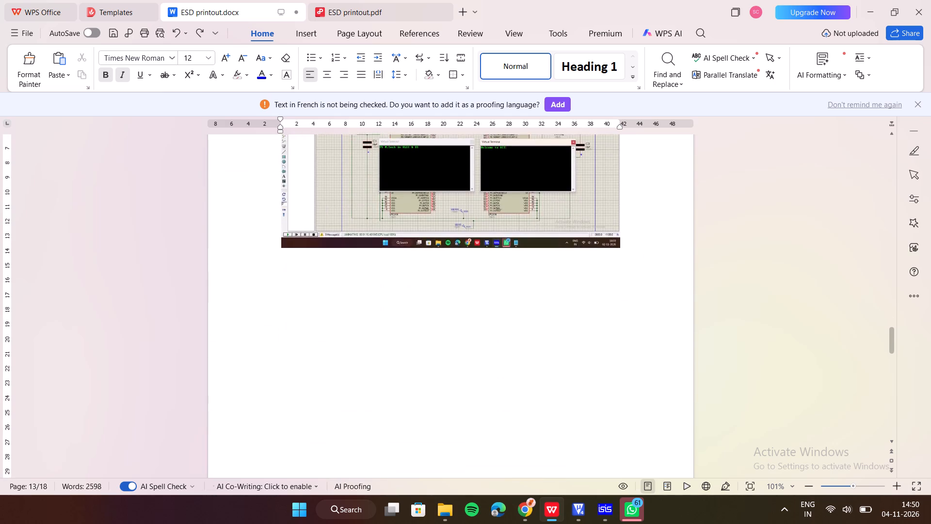
pyautogui.scroll(5, 279, 418)
pyautogui.scroll(-2, 279, 418)
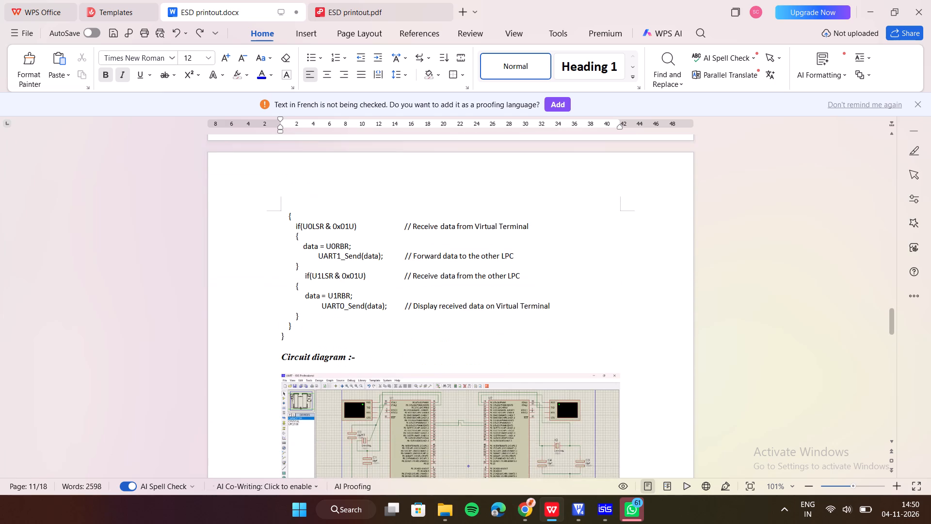
pyautogui.scroll(-1, 279, 418)
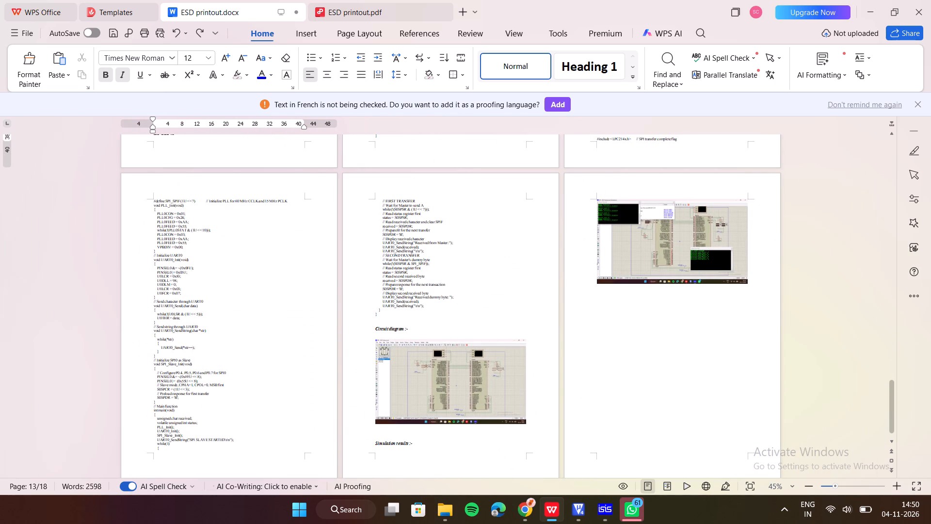
pyautogui.click(269, 355)
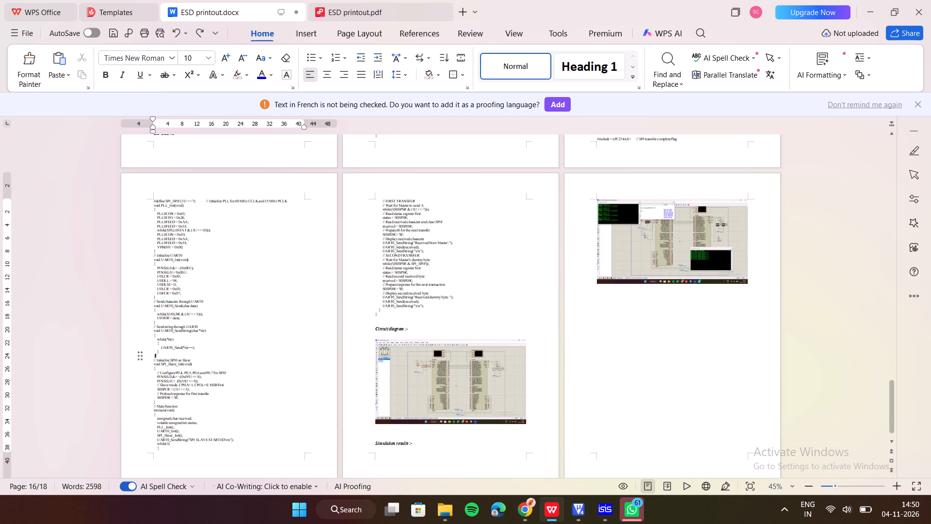
pyautogui.scroll(1, 435, 327)
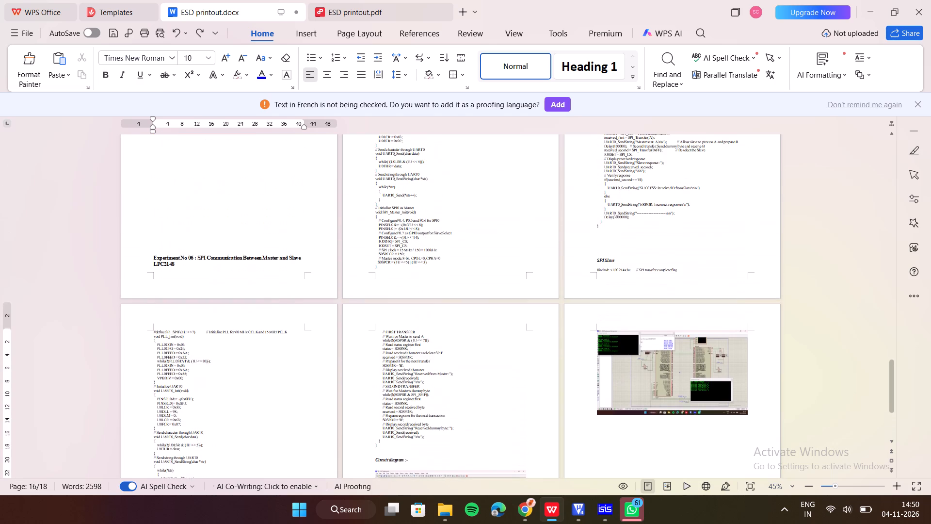
pyautogui.scroll(2, 435, 327)
pyautogui.click(650, 280)
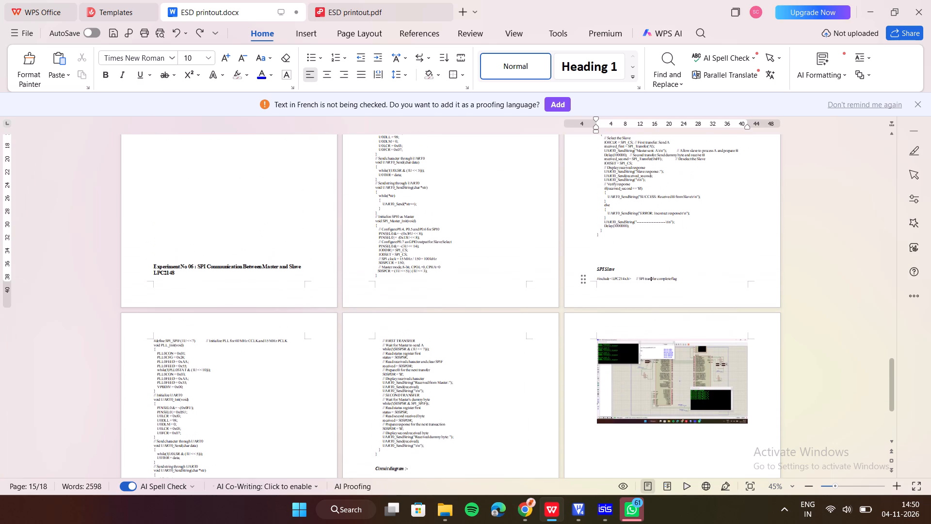
pyautogui.doubleClick(630, 262)
pyautogui.keyDown('ctrl'); pyautogui.scroll(3, 630, 262); pyautogui.keyUp('ctrl')
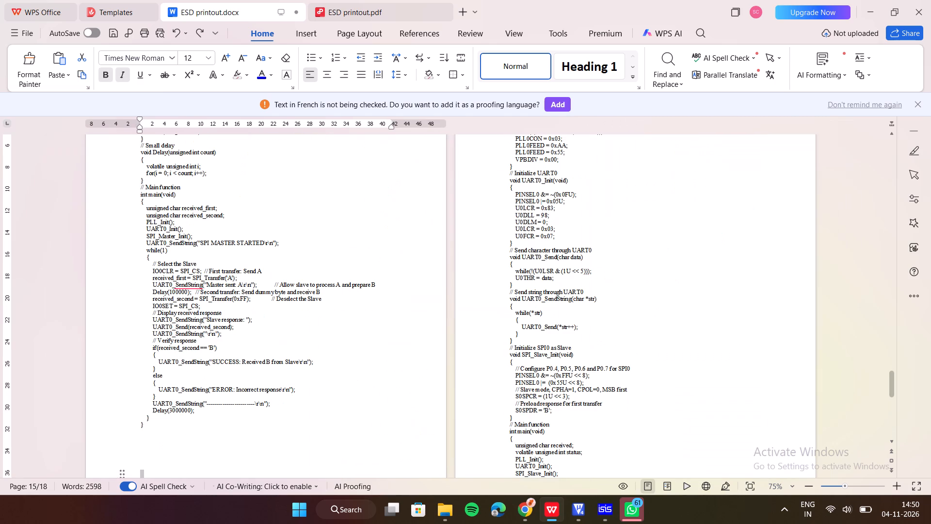
pyautogui.scroll(-4, 527, 305)
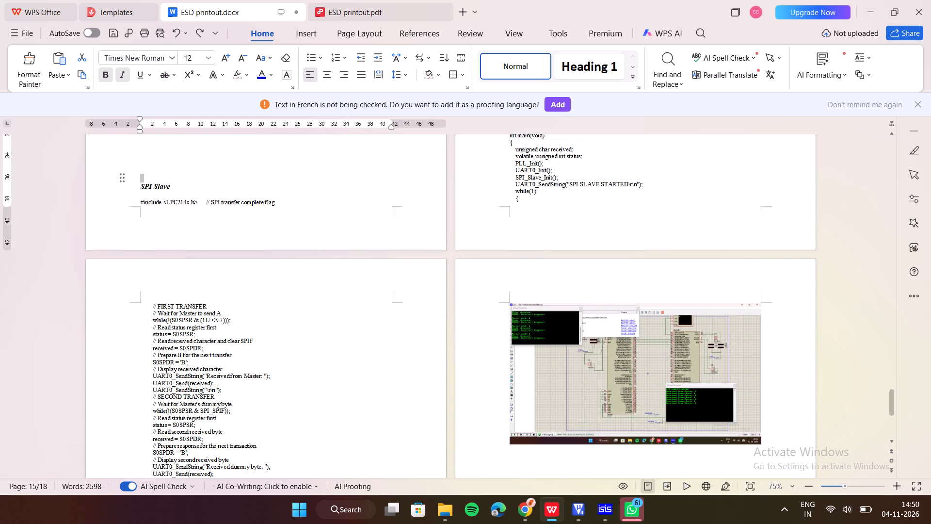
pyautogui.scroll(-1, 527, 305)
pyautogui.scroll(1, 447, 255)
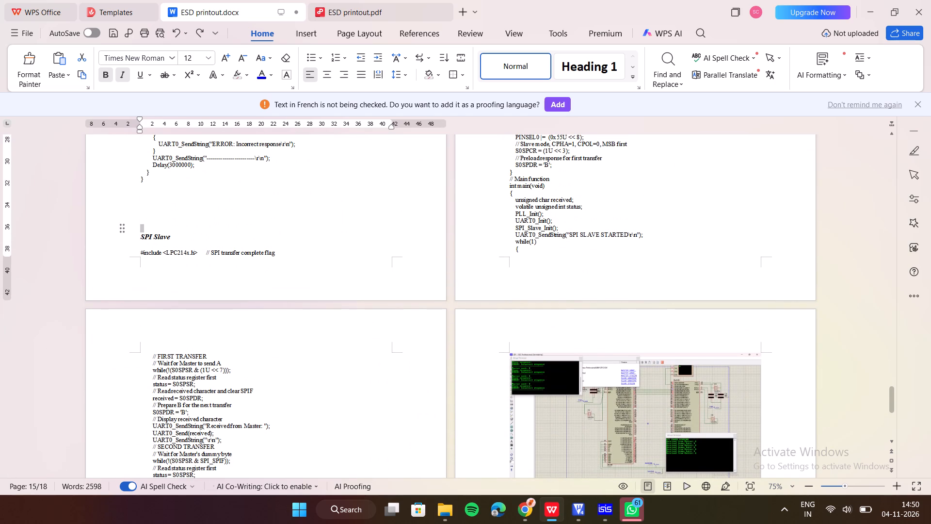
pyautogui.click(148, 207)
pyautogui.press('Return')
pyautogui.press('Return')
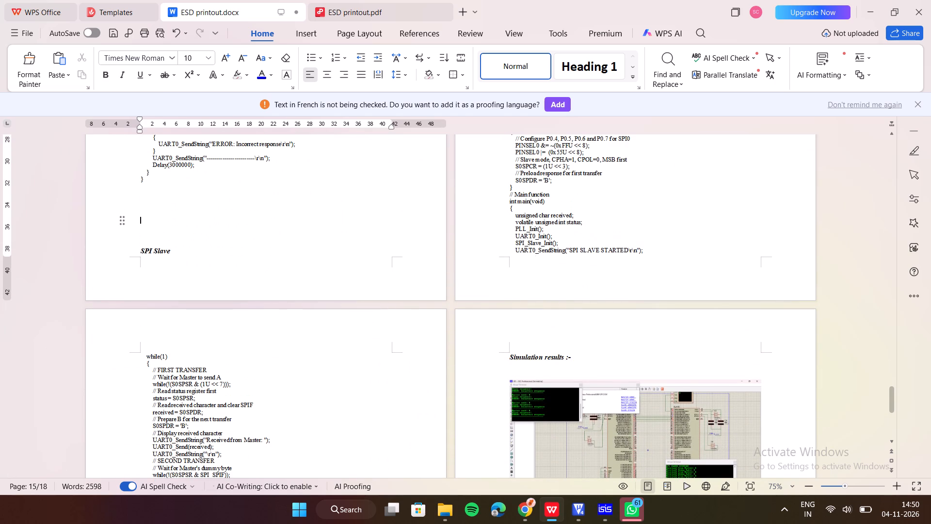
pyautogui.press('Return')
# Move the SPI Slave comment "// Initialize UART0" onto the void UART0_Init(void) line, spaced after the code, leaving no extra line.
pyautogui.scroll(7, 148, 207)
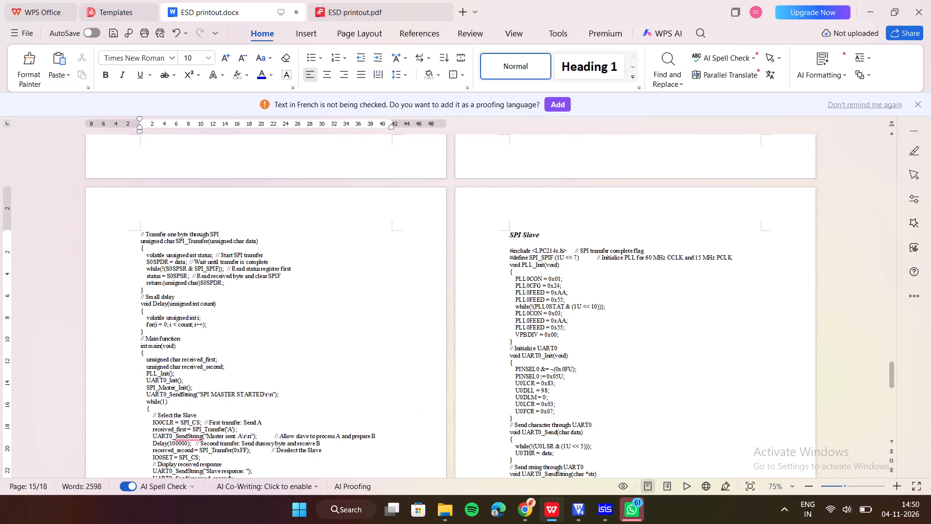
pyautogui.scroll(-11, 148, 207)
pyautogui.scroll(4, 148, 207)
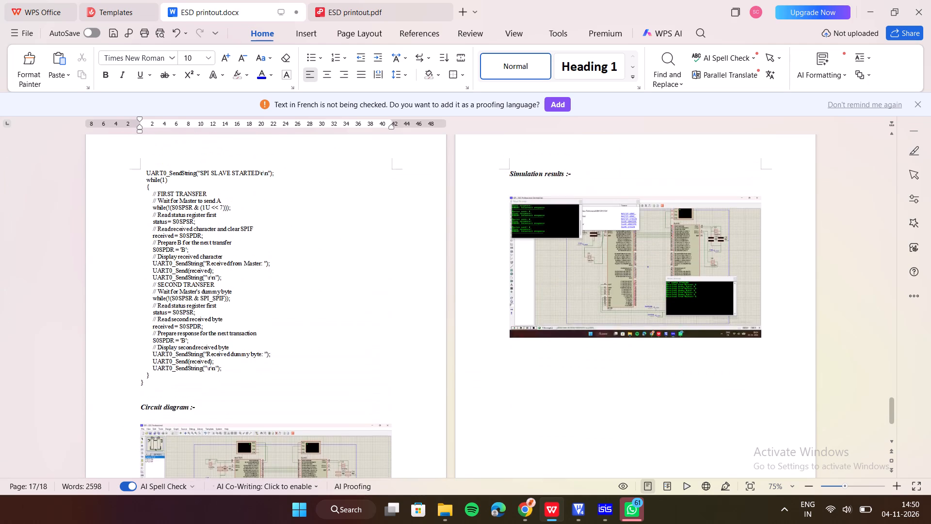
pyautogui.scroll(5, 148, 207)
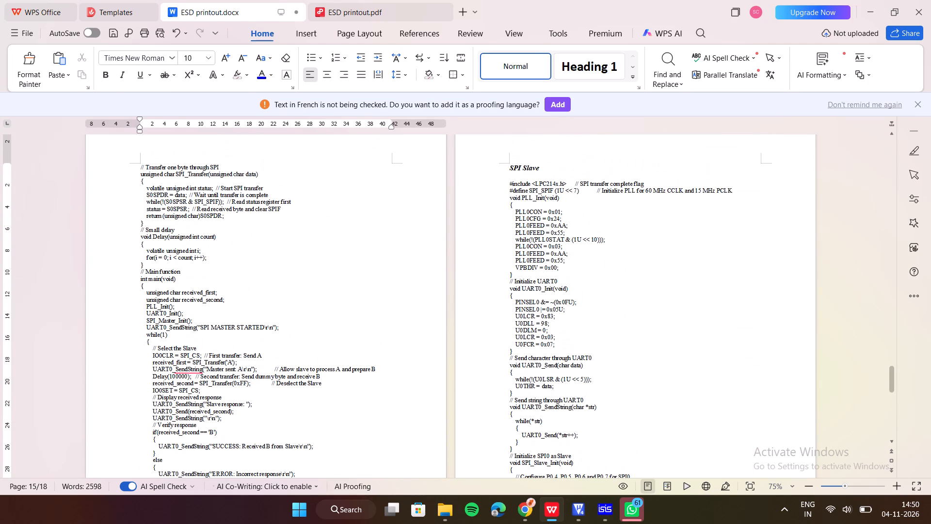
pyautogui.moveTo(567, 280); pyautogui.dragTo(507, 283)
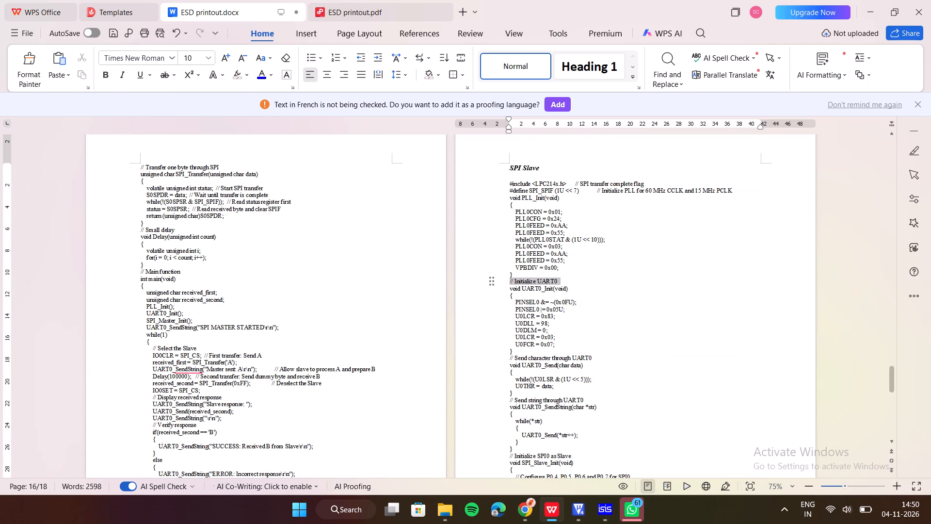
pyautogui.moveTo(507, 283); pyautogui.dragTo(505, 284)
pyautogui.hotkey('ctrl', 'x')
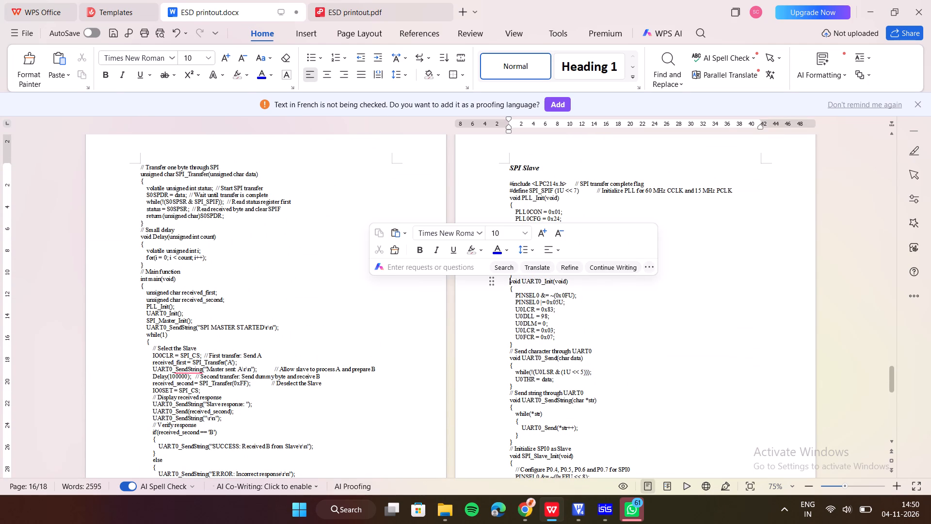
pyautogui.click(595, 282)
pyautogui.press('space')
pyautogui.press('space')
pyautogui.press('space')
pyautogui.press('space')
pyautogui.press('space')
pyautogui.press('space')
pyautogui.press('space')
pyautogui.press('space')
pyautogui.press('space')
pyautogui.press('space')
pyautogui.press('space')
pyautogui.press('space')
pyautogui.press('space')
pyautogui.press('space')
pyautogui.press('space')
pyautogui.press('space')
pyautogui.press('space')
pyautogui.press('space')
pyautogui.press('space')
pyautogui.press('space')
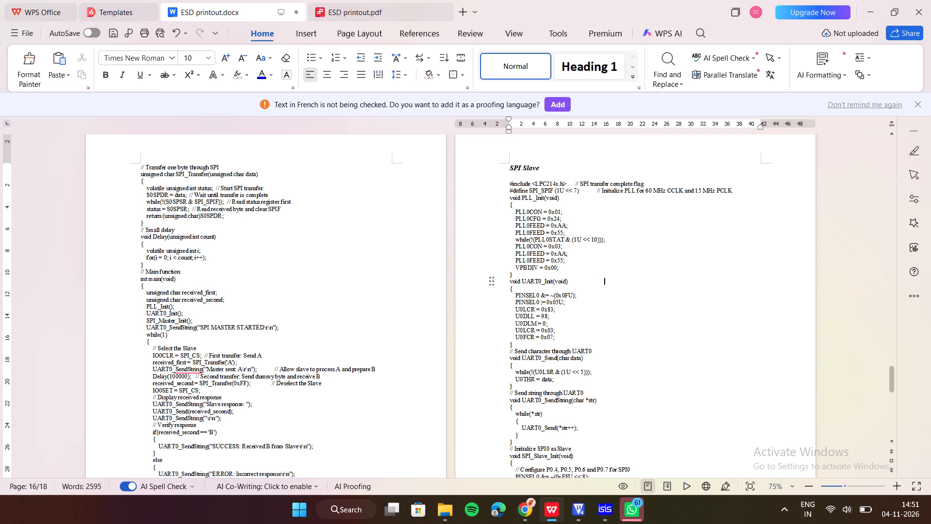
pyautogui.press('BackSpace')
pyautogui.press('BackSpace')
pyautogui.press('BackSpace')
pyautogui.press('BackSpace')
pyautogui.press('BackSpace')
pyautogui.press('BackSpace')
pyautogui.hotkey('ctrl', 'v')
pyautogui.press('BackSpace')
# Add ten spaces before "// SPI transfer complete flag" on the SPI Slave's #include line to align it with the comment below.
pyautogui.click(571, 180)
pyautogui.press('space')
pyautogui.press('space')
pyautogui.press('space')
pyautogui.press('space')
pyautogui.press('space')
pyautogui.press('space')
pyautogui.press('space')
pyautogui.press('space')
pyautogui.press('space')
pyautogui.press('space')
# Move the SPI Slave comment "// Send character through UART0" onto the void UART0_Send(char data) line, spaced after the code, leaving no extra line.
pyautogui.scroll(-1, 551, 325)
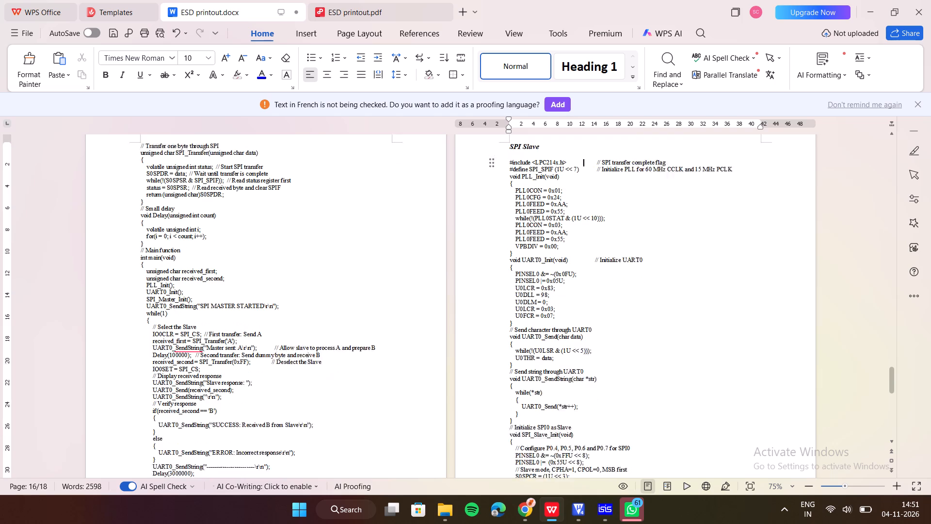
pyautogui.scroll(-1, 551, 325)
pyautogui.moveTo(598, 311); pyautogui.dragTo(531, 311)
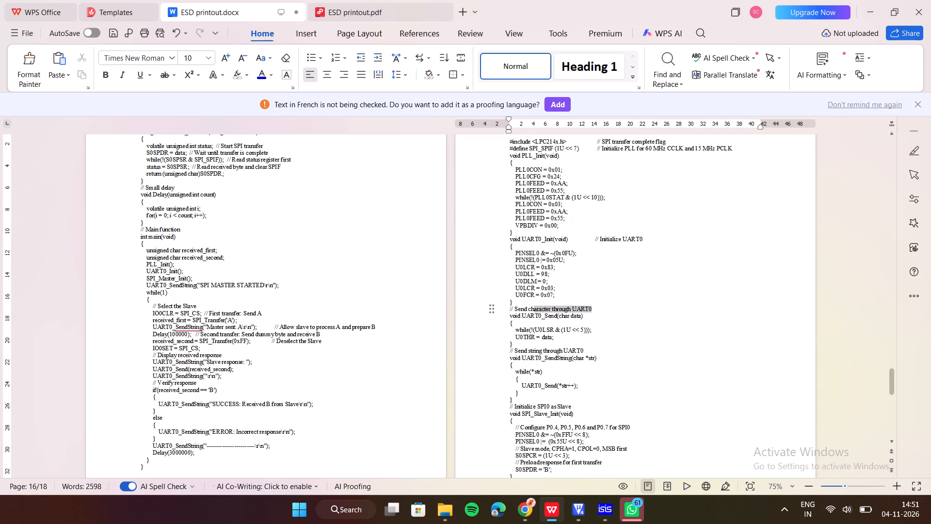
pyautogui.moveTo(531, 311); pyautogui.dragTo(508, 308)
pyautogui.hotkey('ctrl', 'x')
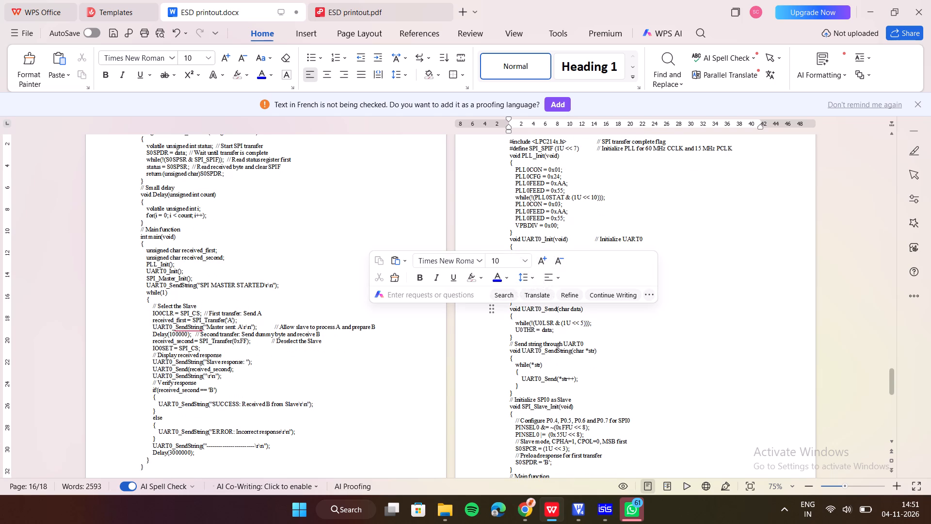
pyautogui.click(601, 310)
pyautogui.press('space')
pyautogui.press('space')
pyautogui.press('space')
pyautogui.press('space')
pyautogui.press('space')
pyautogui.press('space')
pyautogui.press('space')
pyautogui.press('space')
pyautogui.press('space')
pyautogui.press('space')
pyautogui.press('space')
pyautogui.press('space')
pyautogui.press('space')
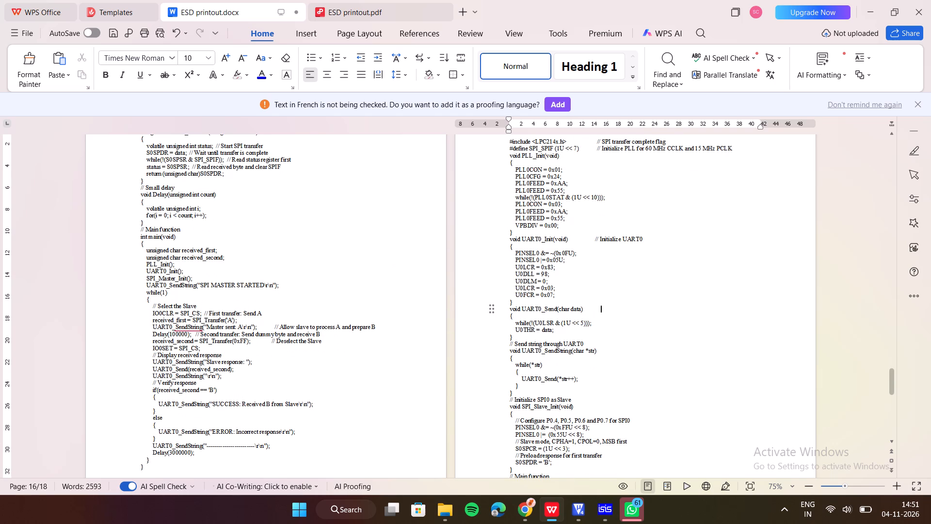
pyautogui.hotkey('ctrl', 'v')
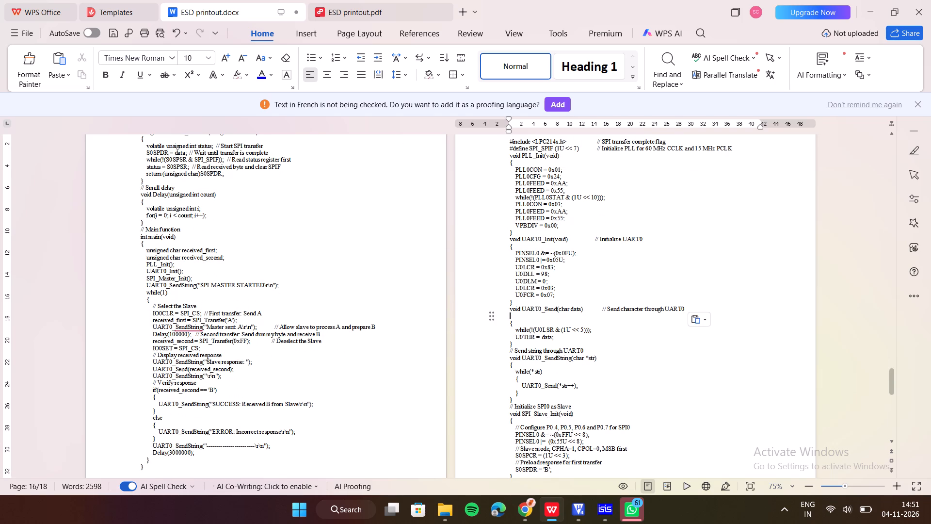
pyautogui.press('BackSpace')
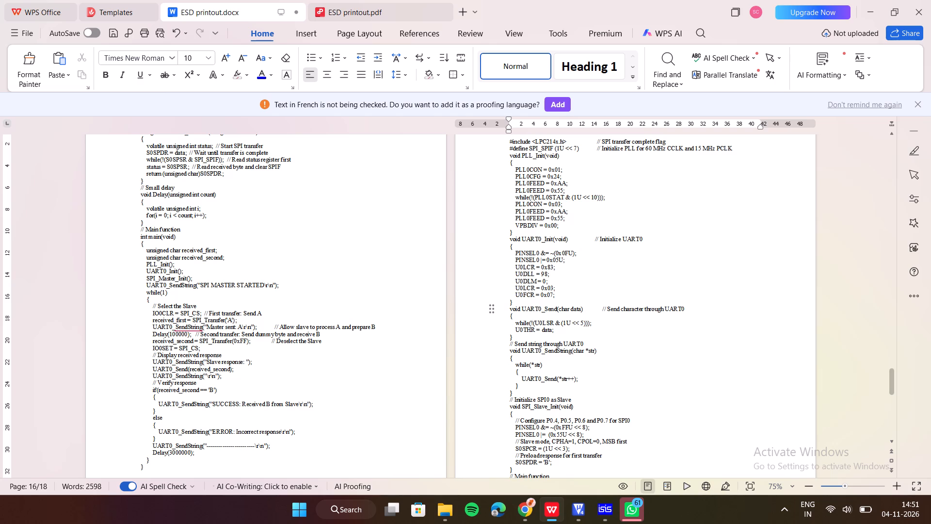
# Add four spaces before "// Initialize UART0" on the SPI Slave's void UART0_Init(void) line to align it with the other comments.
pyautogui.click(591, 238)
pyautogui.press('space')
pyautogui.press('space')
pyautogui.press('space')
pyautogui.press('space')
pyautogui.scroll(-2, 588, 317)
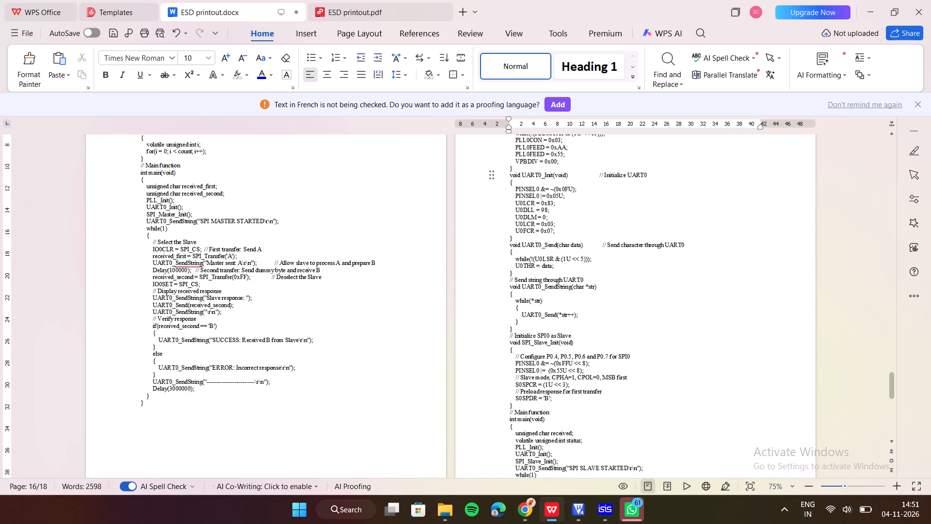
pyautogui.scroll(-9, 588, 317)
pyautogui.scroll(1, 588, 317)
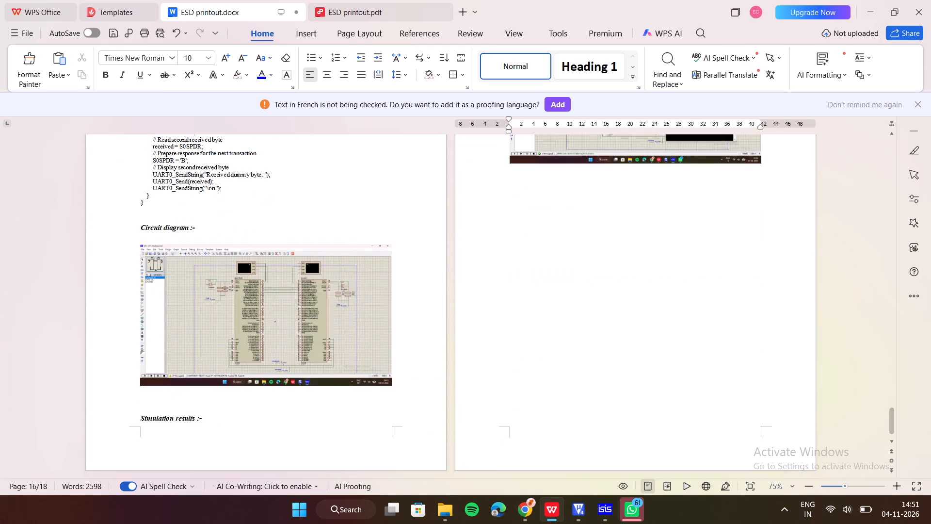
# Move the SPI Slave comment "// Send string through UART0" onto the void UART0_SendString(char *str) line, spaced after the code, leaving no extra line.
pyautogui.scroll(3, 588, 317)
pyautogui.scroll(-1, 588, 317)
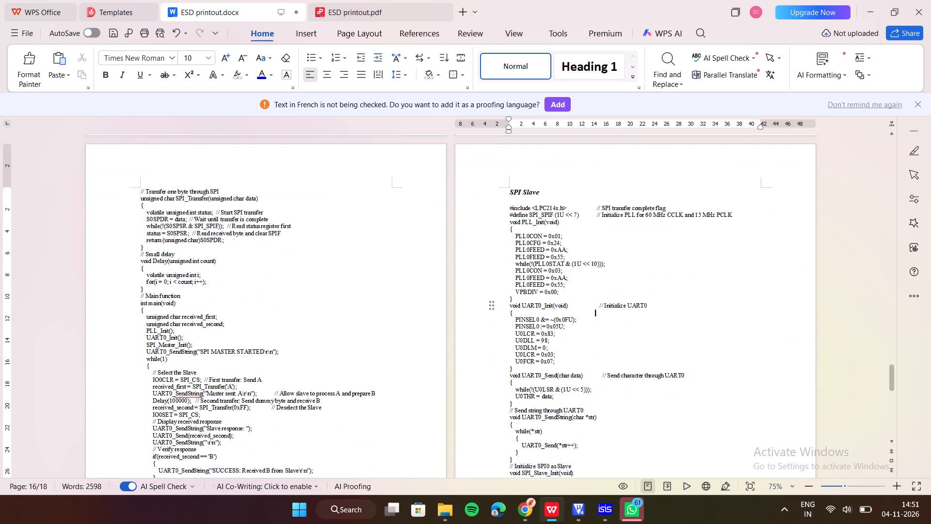
pyautogui.scroll(-2, 588, 317)
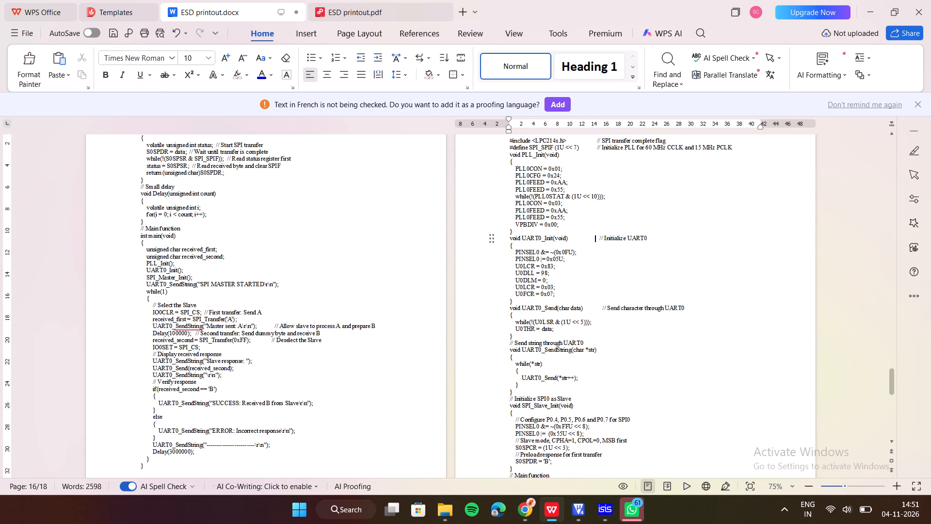
pyautogui.moveTo(595, 341); pyautogui.dragTo(507, 345)
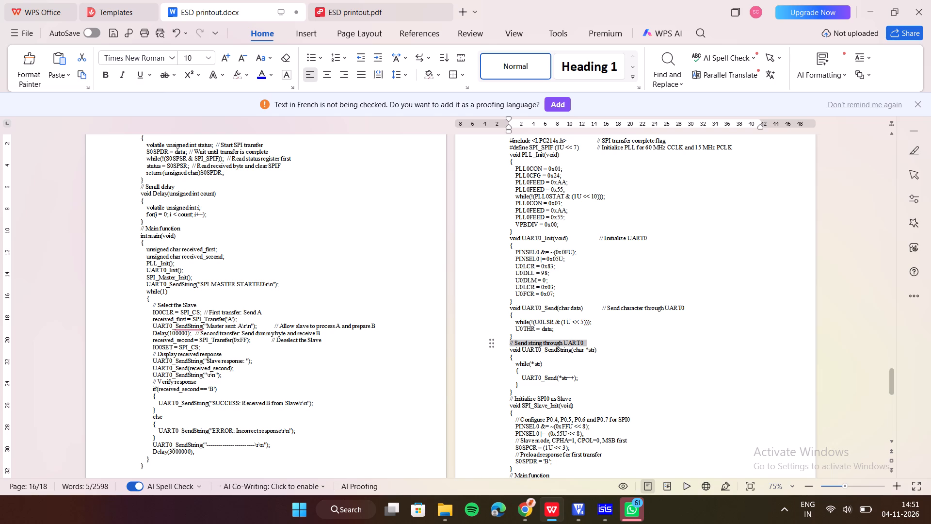
pyautogui.hotkey('ctrl', 'x')
pyautogui.click(611, 348)
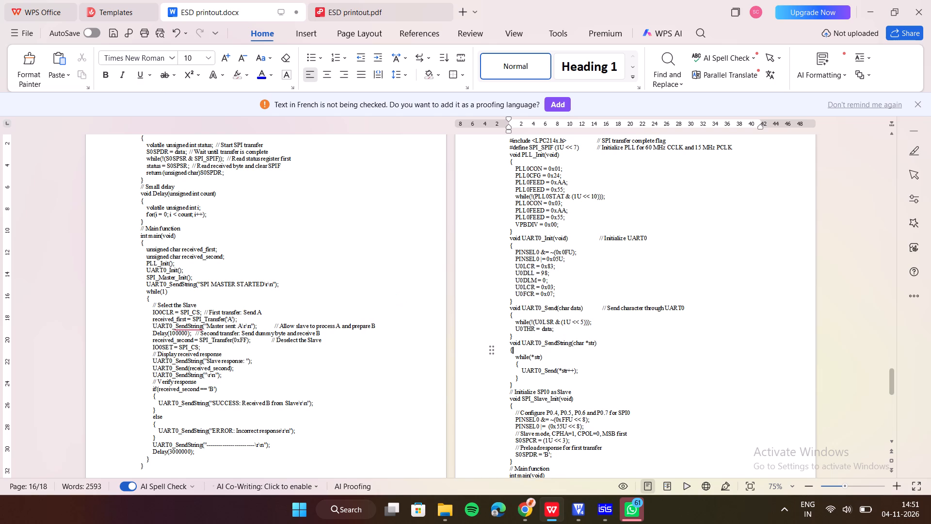
pyautogui.press('space')
pyautogui.click(605, 342)
pyautogui.press('space')
pyautogui.press('space')
pyautogui.press('space')
pyautogui.press('space')
pyautogui.press('space')
pyautogui.press('space')
pyautogui.press('space')
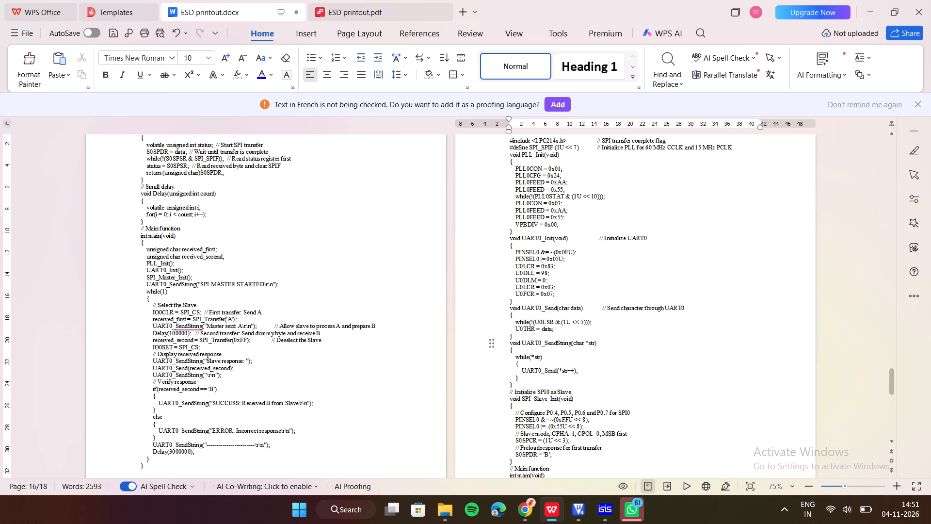
pyautogui.hotkey('ctrl', 'v')
pyautogui.click(605, 342)
pyautogui.press('BackSpace')
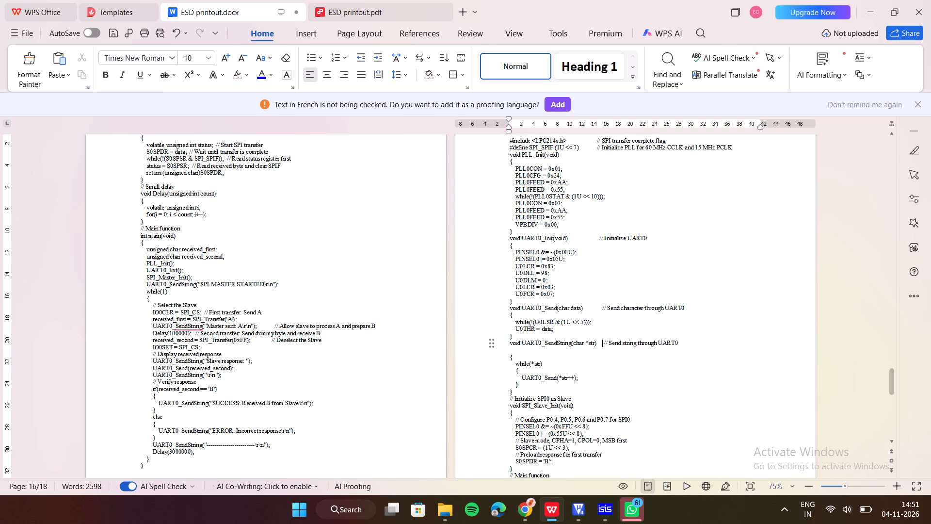
pyautogui.click(511, 353)
pyautogui.press('BackSpace')
# Move the comment "// Initialize SPI0 as Slave" onto the void SPI_Slave_Init(void) line, spaced to line up with the comments above, leaving no extra line.
pyautogui.scroll(-2, 511, 353)
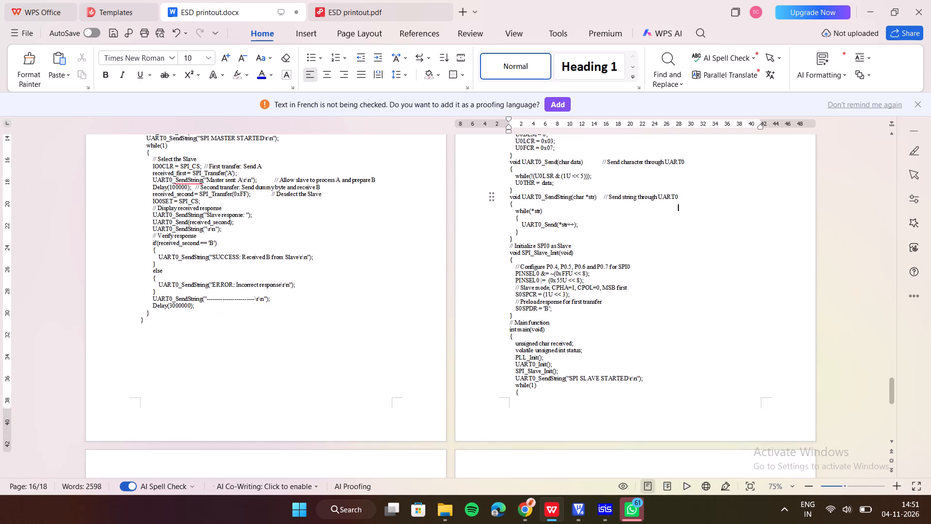
pyautogui.scroll(-1, 511, 353)
pyautogui.moveTo(578, 237); pyautogui.dragTo(526, 237)
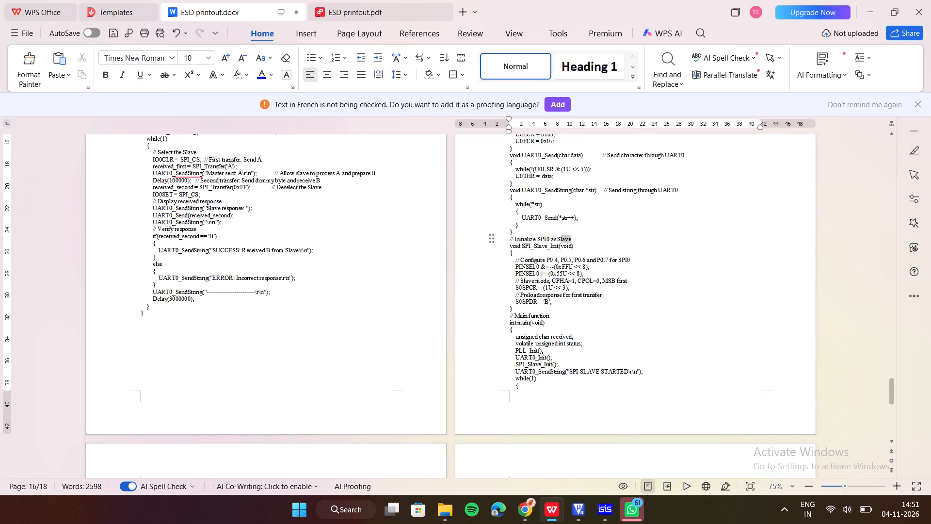
pyautogui.moveTo(526, 237); pyautogui.dragTo(507, 237)
pyautogui.hotkey('ctrl', 'x')
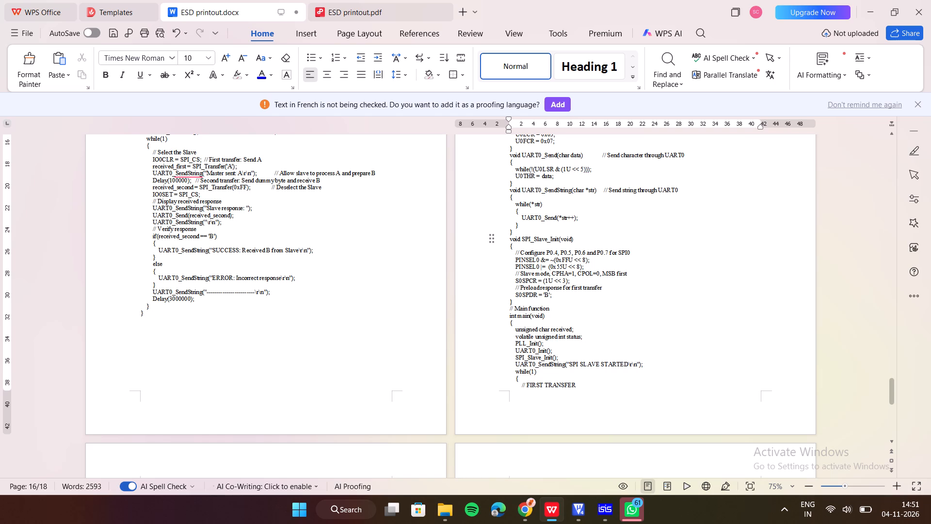
pyautogui.click(606, 235)
pyautogui.press('Down')
pyautogui.press('Right')
pyautogui.press('Right')
pyautogui.press('Right')
pyautogui.press('Right')
pyautogui.press('Right')
pyautogui.press('Right')
pyautogui.press('Right')
pyautogui.press('Right')
pyautogui.press('Right')
pyautogui.press('Right')
pyautogui.press('Right')
pyautogui.press('Right')
pyautogui.press('Right')
pyautogui.press('Right')
pyautogui.press('Right')
pyautogui.press('Right')
pyautogui.press('Right')
pyautogui.press('Right')
pyautogui.press('Right')
pyautogui.press('Right')
pyautogui.press('Left')
pyautogui.press('space')
pyautogui.press('space')
pyautogui.press('space')
pyautogui.press('space')
pyautogui.press('space')
pyautogui.press('space')
pyautogui.press('space')
pyautogui.press('space')
pyautogui.press('space')
pyautogui.press('space')
pyautogui.press('space')
pyautogui.press('space')
pyautogui.press('space')
pyautogui.press('space')
pyautogui.press('space')
pyautogui.press('space')
pyautogui.press('space')
pyautogui.press('BackSpace')
pyautogui.press('BackSpace')
pyautogui.press('BackSpace')
pyautogui.press('space')
pyautogui.hotkey('ctrl', 'v')
pyautogui.press('BackSpace')
# Move the comment "// Configure P0.4, P0.5, P0.6 and P0.7 for SPI0" onto the PINSEL0 &= ~(0xFFU << 8); line in SPI_Slave_Init, leaving no extra line.
pyautogui.scroll(-1, 606, 235)
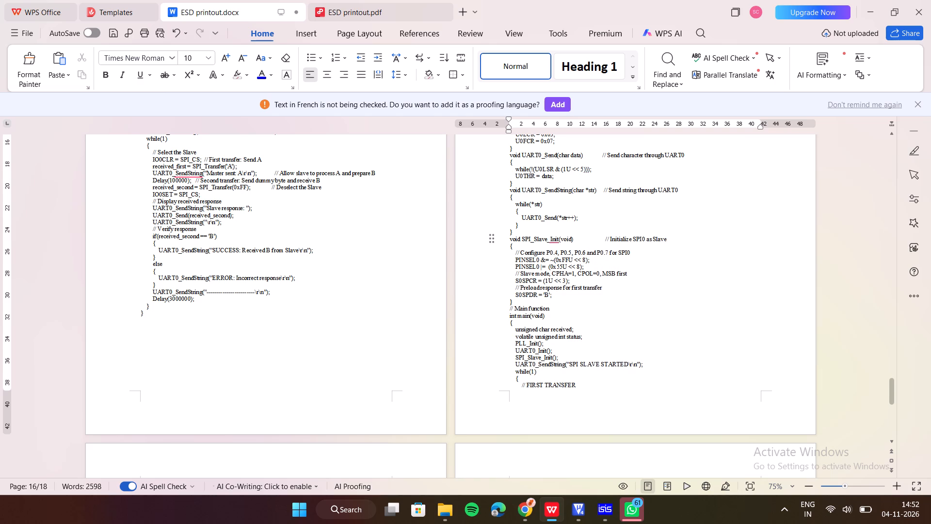
pyautogui.scroll(-1, 606, 235)
pyautogui.scroll(-6, 546, 279)
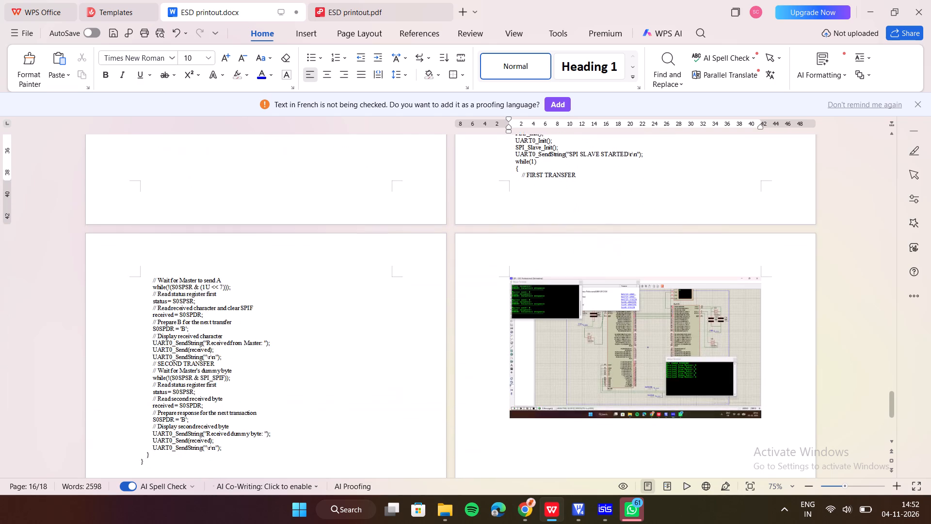
pyautogui.scroll(2, 546, 279)
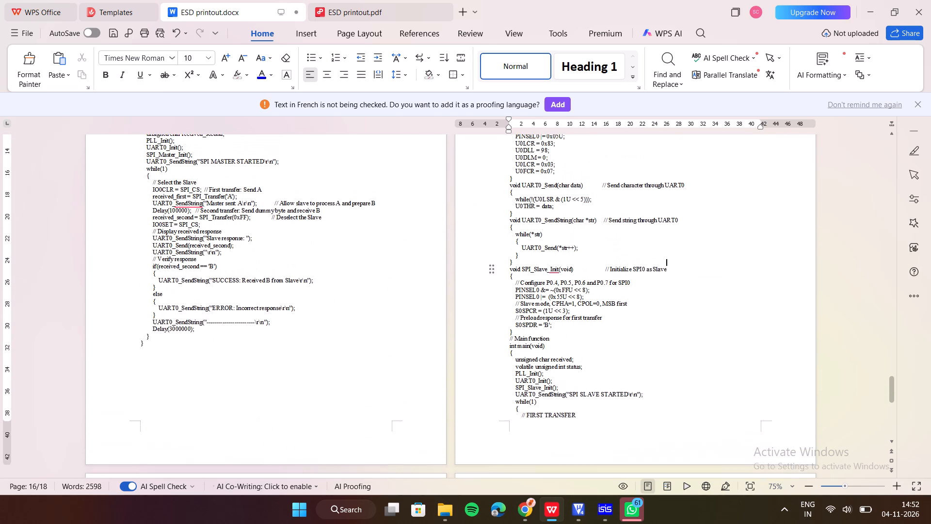
pyautogui.scroll(1, 546, 279)
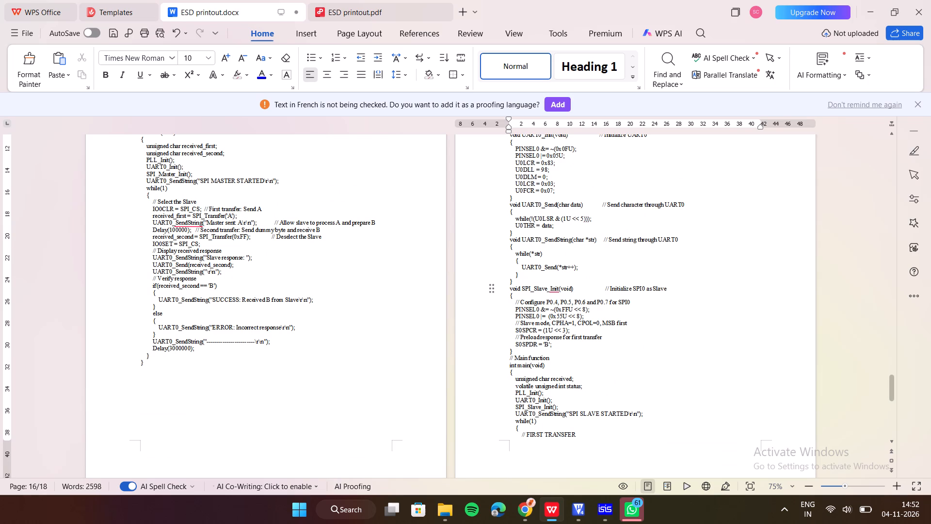
pyautogui.click(638, 298)
pyautogui.moveTo(635, 301); pyautogui.dragTo(534, 299)
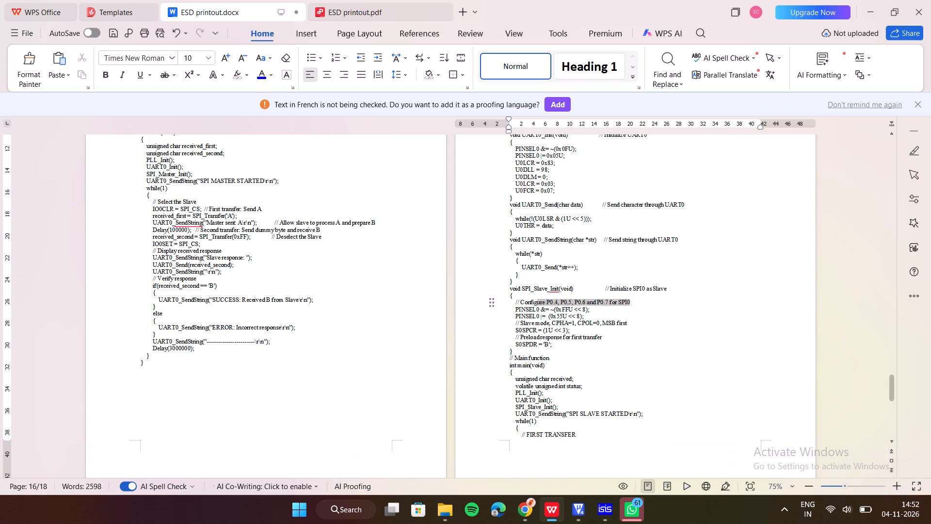
pyautogui.moveTo(534, 299); pyautogui.dragTo(514, 302)
pyautogui.hotkey('ctrl', 'x')
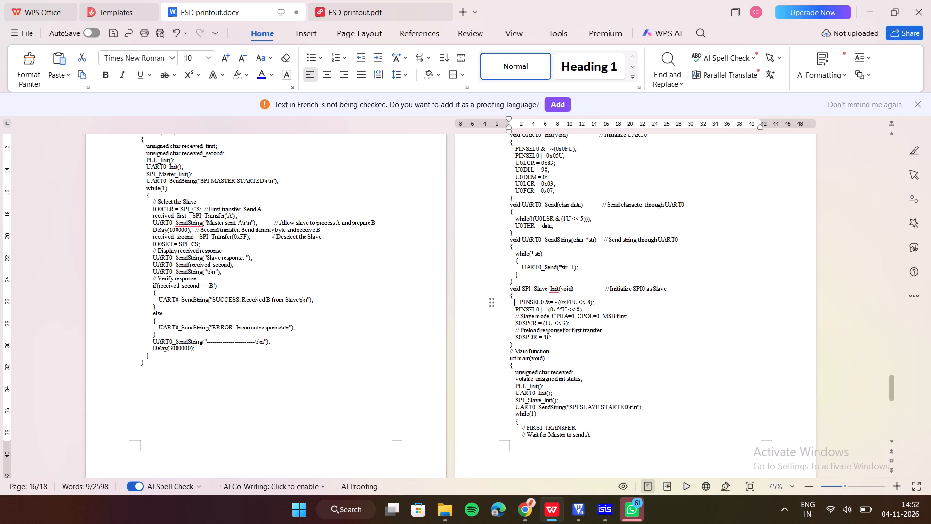
pyautogui.click(607, 301)
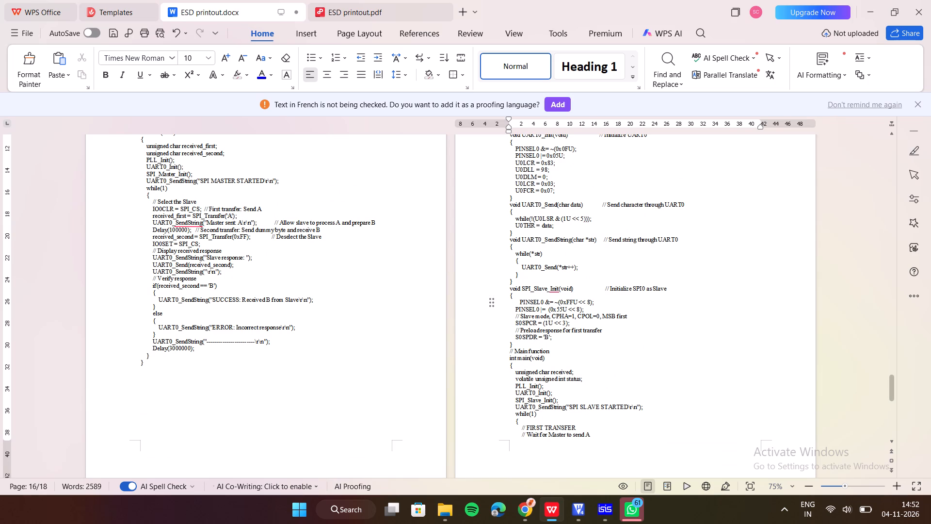
pyautogui.click(607, 301)
pyautogui.press('space')
pyautogui.press('space')
pyautogui.press('space')
pyautogui.press('space')
pyautogui.press('space')
pyautogui.press('space')
pyautogui.press('space')
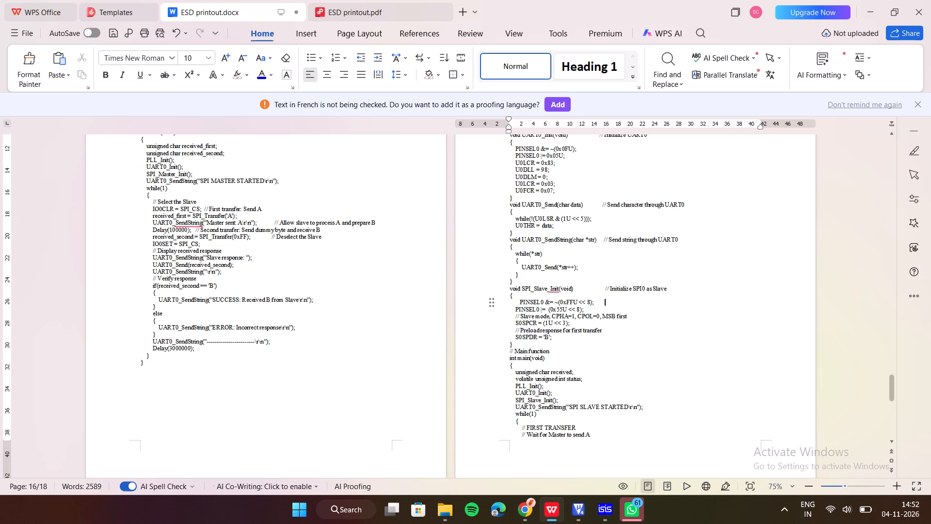
pyautogui.hotkey('ctrl', 'v')
pyautogui.click(607, 301)
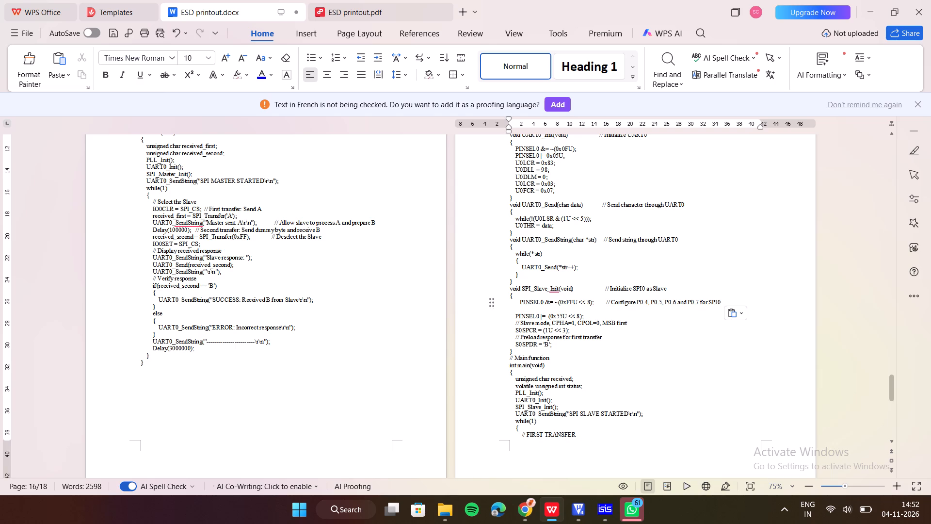
pyautogui.press('Down')
pyautogui.press('BackSpace')
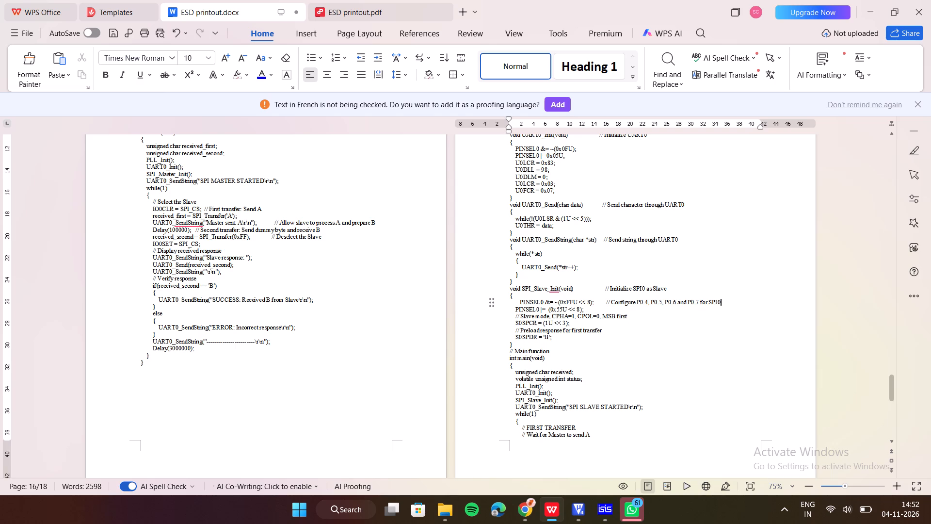
# Remove two extra leading spaces from the PINSEL0 &= ~(0xFFU << 8); line in SPI_Slave_Init.
pyautogui.click(519, 302)
pyautogui.press('BackSpace')
pyautogui.press('BackSpace')
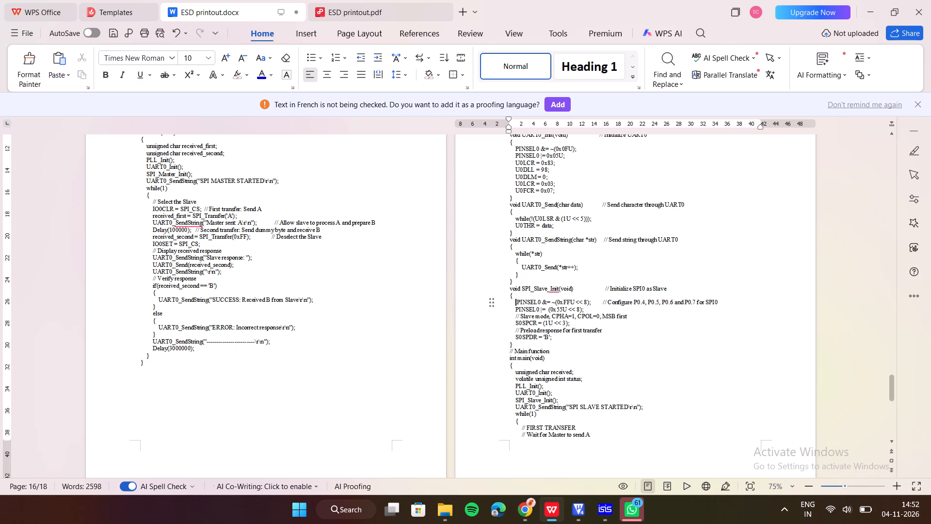
# Move the comment "// Slave mode, CPHA=1, CPOL=0, MSB first" onto the S0SPCR = (1U << 3); line, spaced to align with the other comments.
pyautogui.moveTo(640, 312); pyautogui.dragTo(616, 316)
pyautogui.click(616, 316)
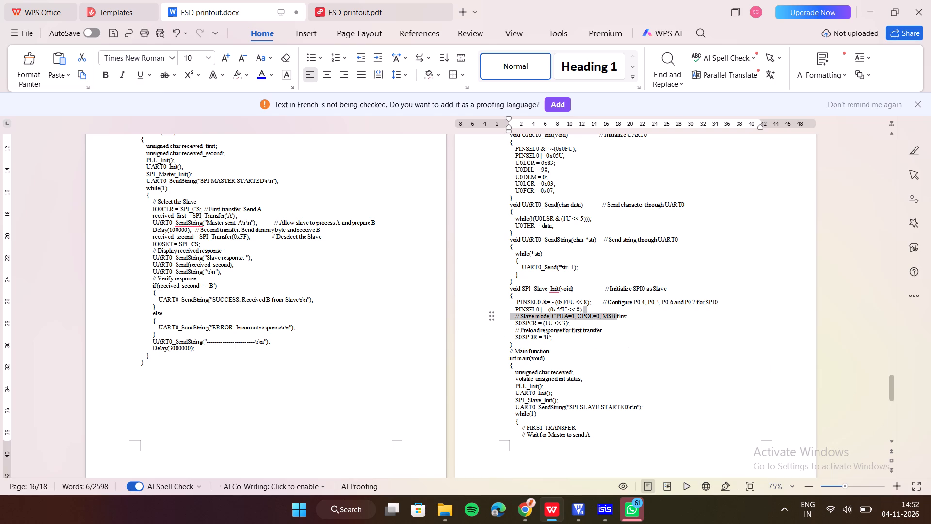
pyautogui.moveTo(634, 316); pyautogui.dragTo(510, 319)
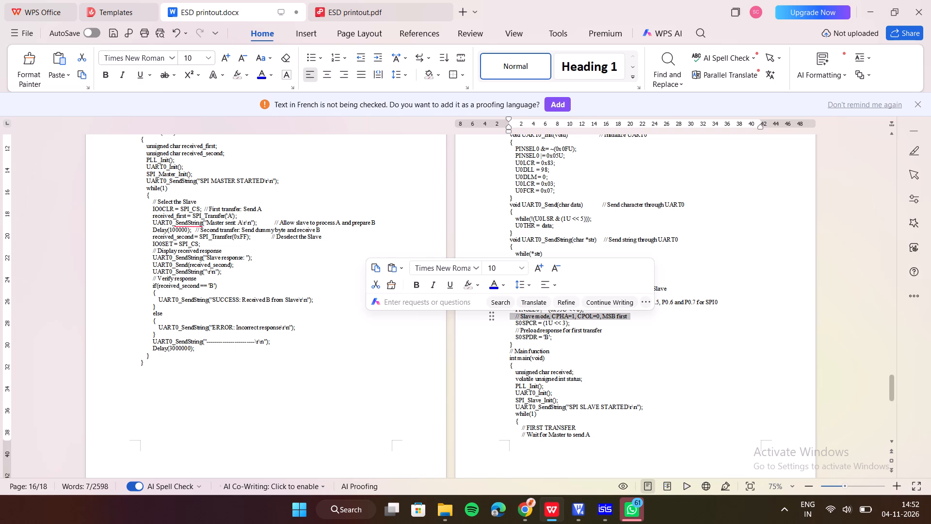
pyautogui.hotkey('ctrl', 'x')
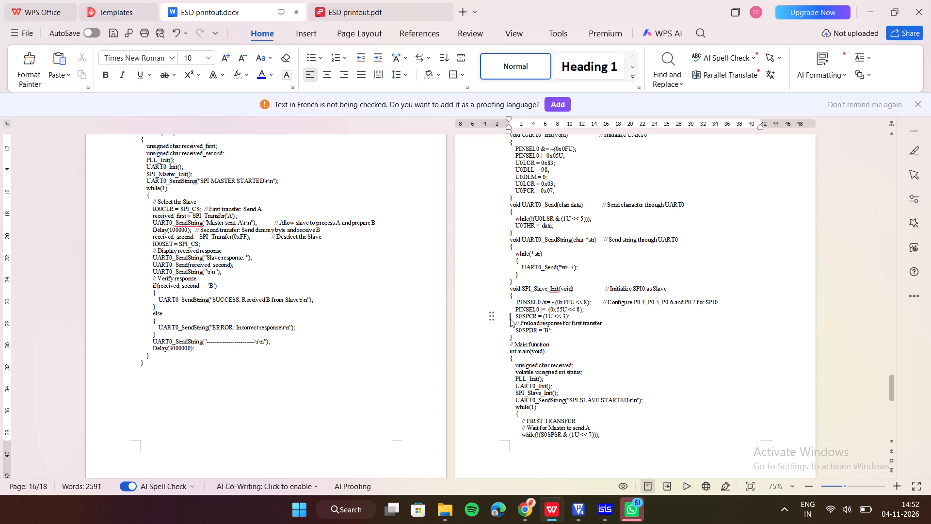
pyautogui.click(603, 319)
pyautogui.press('space')
pyautogui.press('space')
pyautogui.press('space')
pyautogui.press('space')
pyautogui.press('space')
pyautogui.press('space')
pyautogui.press('space')
pyautogui.press('space')
pyautogui.press('space')
pyautogui.press('space')
pyautogui.press('space')
pyautogui.press('space')
pyautogui.press('space')
pyautogui.press('space')
pyautogui.press('space')
pyautogui.press('space')
pyautogui.press('space')
pyautogui.press('space')
pyautogui.press('space')
pyautogui.press('space')
pyautogui.press('space')
pyautogui.press('space')
pyautogui.press('space')
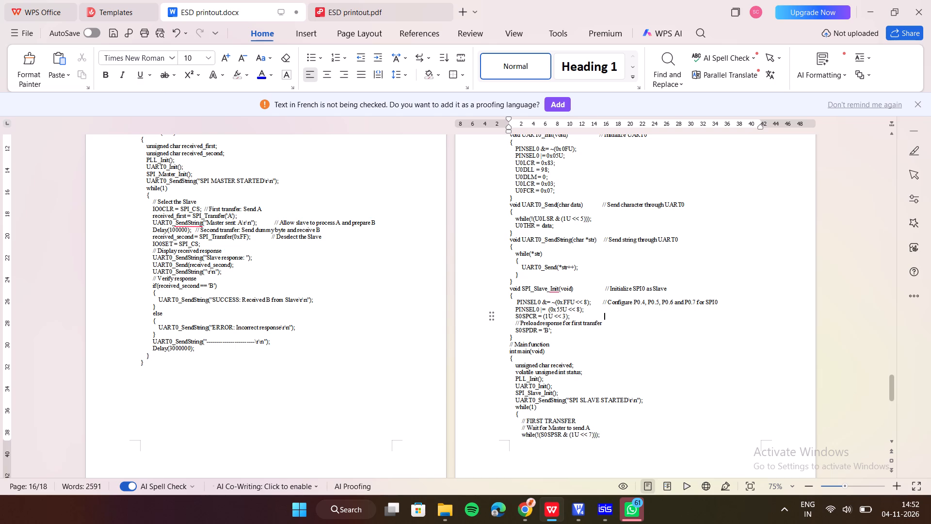
pyautogui.hotkey('ctrl', 'v')
pyautogui.click(603, 319)
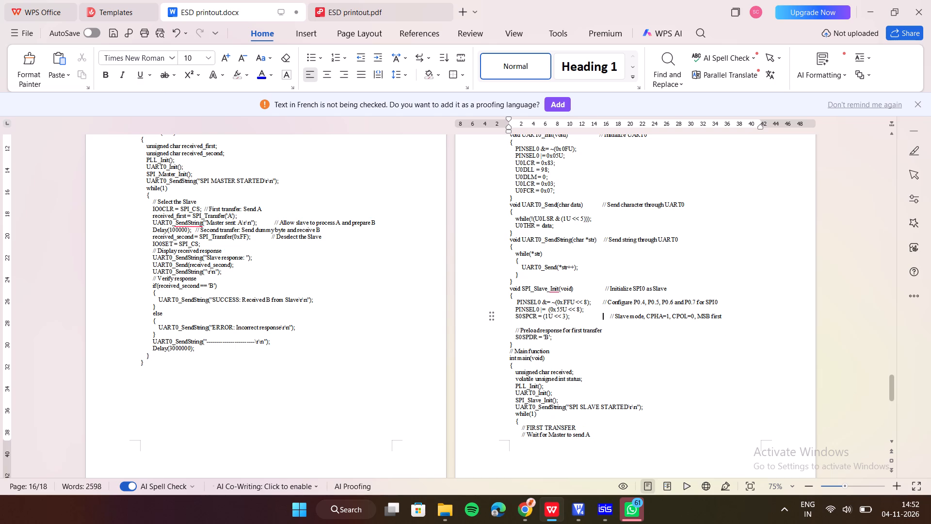
pyautogui.press('BackSpace')
pyautogui.press('BackSpace')
pyautogui.press('BackSpace')
pyautogui.press('BackSpace')
pyautogui.press('BackSpace')
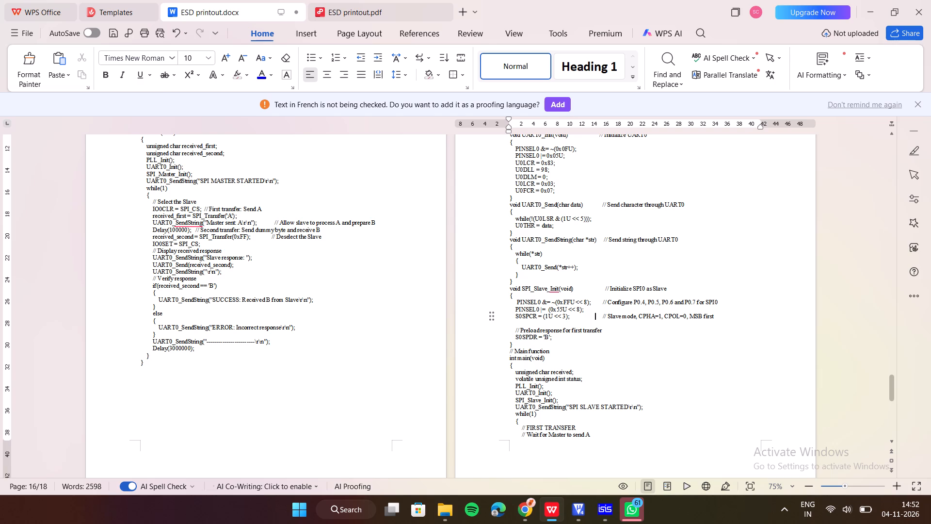
# Add one space before the "// Configure P0.4, P0.5, P0.6 and P0.7 for SPI0" comment in SPI_Slave_Init.
pyautogui.click(601, 301)
pyautogui.press('space')
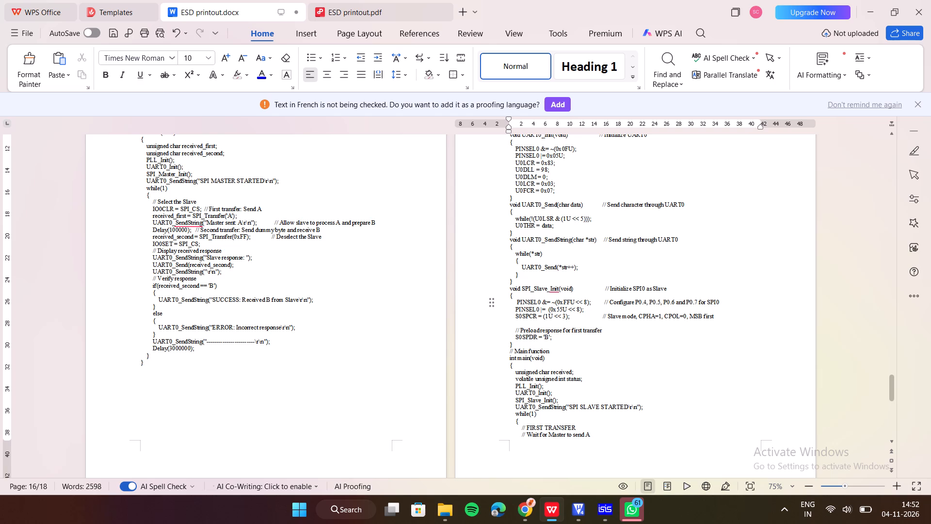
# Add one space before the "// Slave mode, CPHA=1, CPOL=0, MSB first" comment in SPI_Slave_Init.
pyautogui.click(600, 314)
pyautogui.press('space')
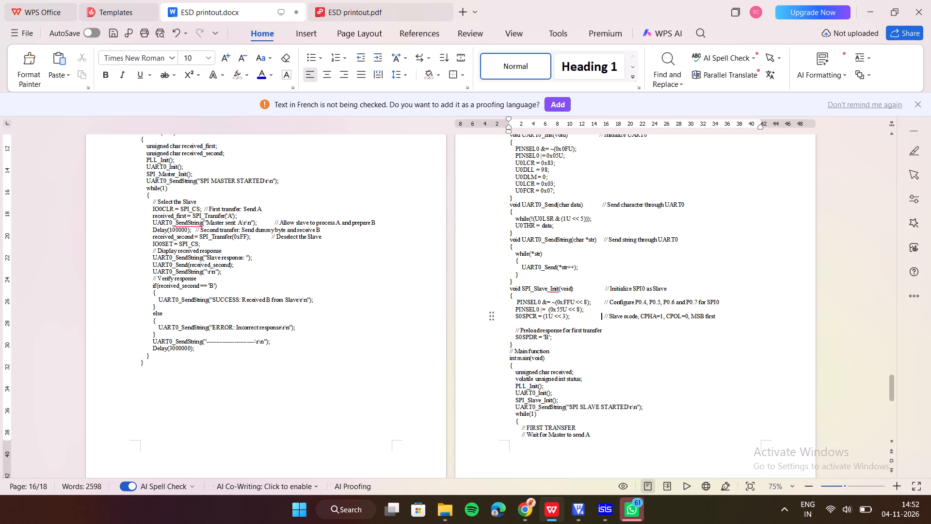
# Move the comment "// Preload response for first transfer" onto the S0SPDR = 'B'; line in SPI_Slave_Init, aligned with the other comments, leaving no blank lines.
pyautogui.click(516, 323)
pyautogui.press('BackSpace')
pyautogui.moveTo(607, 326); pyautogui.dragTo(521, 323)
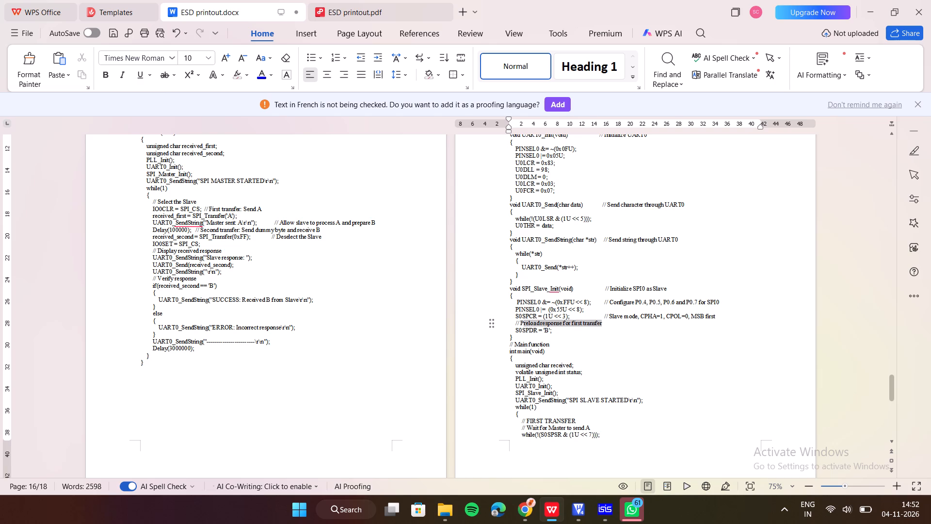
pyautogui.moveTo(521, 323); pyautogui.dragTo(514, 321)
pyautogui.hotkey('ctrl', 'x')
pyautogui.press('BackSpace')
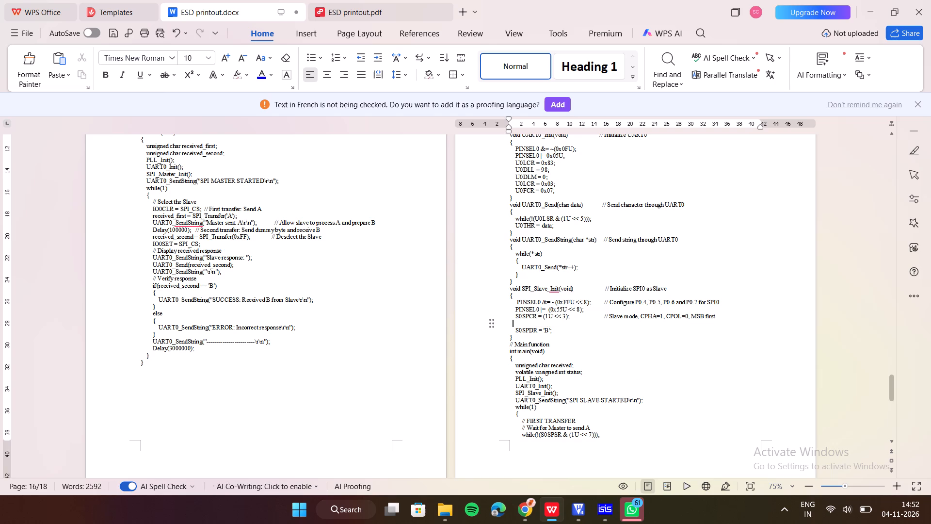
pyautogui.press('BackSpace')
pyautogui.press('BackSpace')
pyautogui.press('BackSpace')
pyautogui.press('BackSpace')
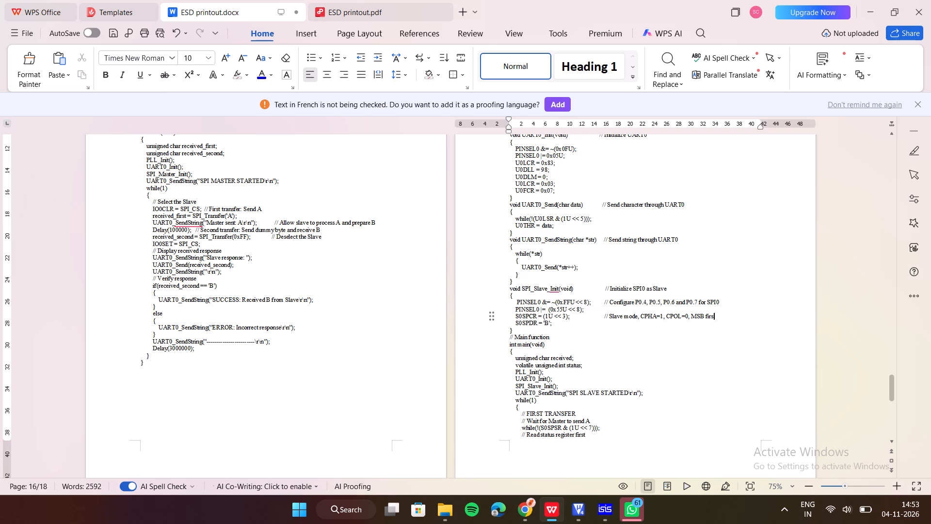
pyautogui.press('t')
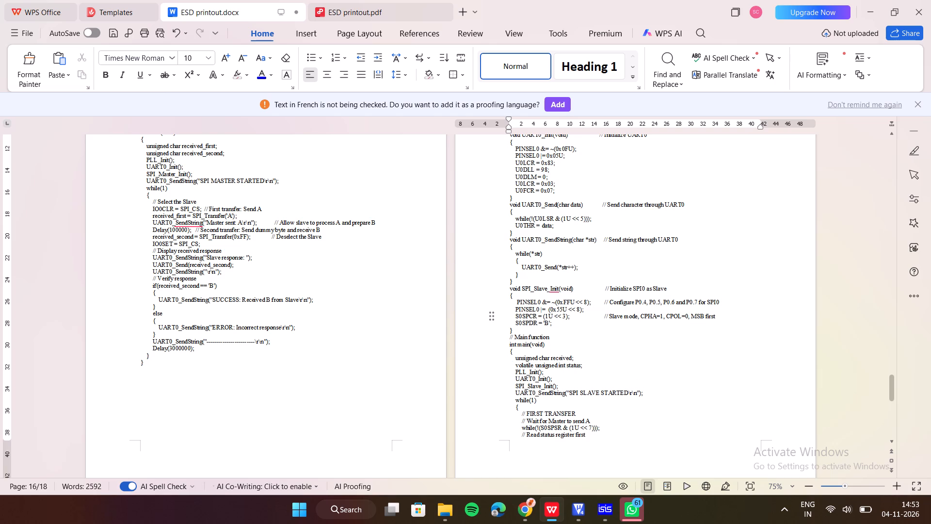
pyautogui.click(605, 324)
pyautogui.press('space')
pyautogui.press('space')
pyautogui.press('space')
pyautogui.press('space')
pyautogui.press('space')
pyautogui.press('space')
pyautogui.press('space')
pyautogui.press('space')
pyautogui.press('space')
pyautogui.press('space')
pyautogui.press('space')
pyautogui.press('space')
pyautogui.press('space')
pyautogui.press('space')
pyautogui.press('space')
pyautogui.press('space')
pyautogui.press('space')
pyautogui.press('space')
pyautogui.press('space')
pyautogui.press('space')
pyautogui.press('space')
pyautogui.press('space')
pyautogui.press('space')
pyautogui.press('space')
pyautogui.press('space')
pyautogui.press('space')
pyautogui.press('space')
pyautogui.press('space')
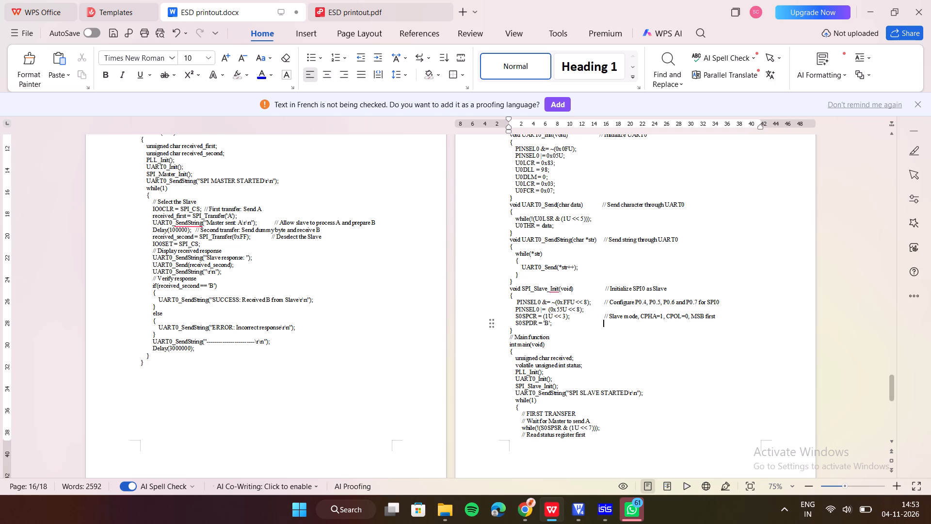
pyautogui.hotkey('ctrl', 'v')
pyautogui.click(602, 324)
pyautogui.press('BackSpace')
pyautogui.press('space')
# Move the comment "// Main function" onto the SPI Slave's int main(void) line, spaced out toward the other comments, leaving no extra line.
pyautogui.moveTo(557, 340); pyautogui.dragTo(499, 337)
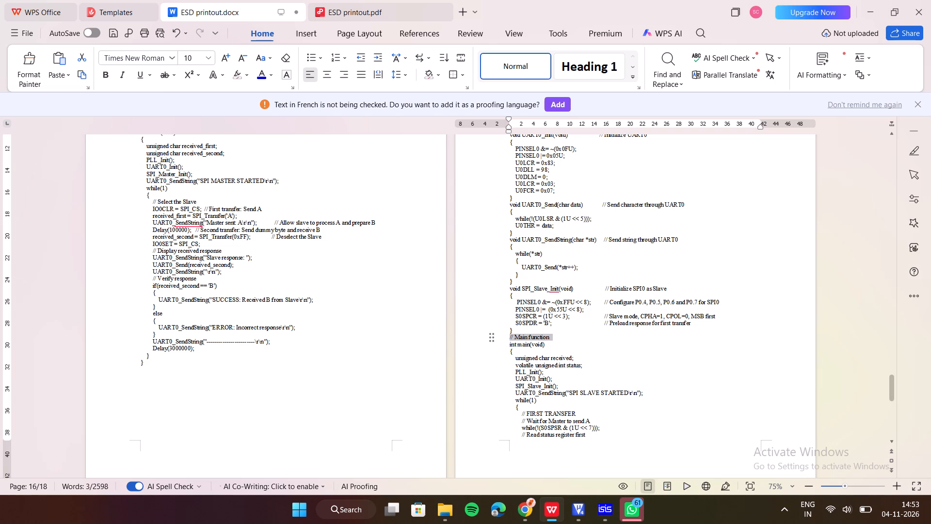
pyautogui.hotkey('ctrl', 'x')
pyautogui.click(617, 339)
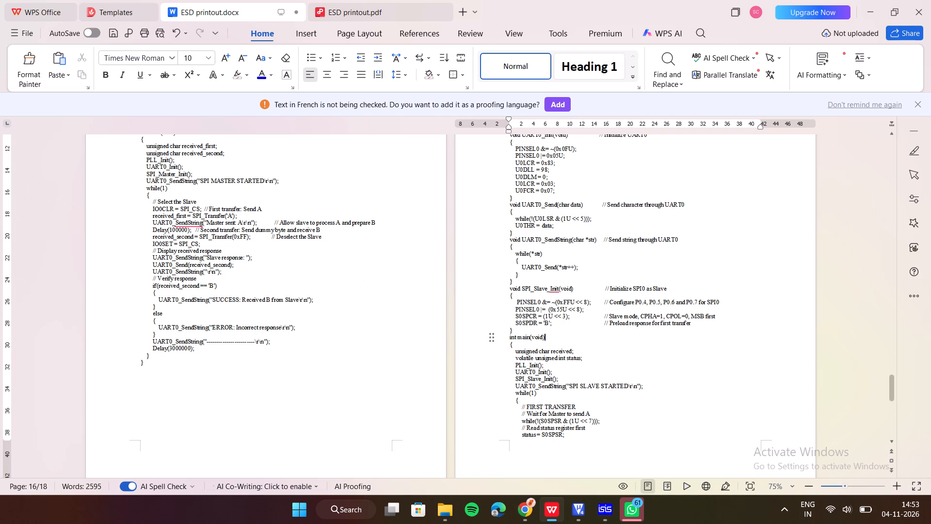
pyautogui.press('space')
pyautogui.press('space')
pyautogui.press('space')
pyautogui.press('space')
pyautogui.press('space')
pyautogui.press('space')
pyautogui.press('space')
pyautogui.press('space')
pyautogui.press('space')
pyautogui.press('space')
pyautogui.press('space')
pyautogui.press('space')
pyautogui.press('space')
pyautogui.press('space')
pyautogui.press('space')
pyautogui.press('space')
pyautogui.press('space')
pyautogui.press('space')
pyautogui.press('space')
pyautogui.press('space')
pyautogui.press('space')
pyautogui.press('space')
pyautogui.press('space')
pyautogui.press('space')
pyautogui.press('space')
pyautogui.press('space')
pyautogui.press('space')
pyautogui.press('space')
pyautogui.press('space')
pyautogui.press('space')
pyautogui.press('space')
pyautogui.hotkey('ctrl', 'v')
pyautogui.press('BackSpace')
# Move the comment "// Read status register first" onto the while(!(S0SPSR & (1U << 7))) line in the slave's first transfer, leaving no extra line.
pyautogui.scroll(-4, 575, 373)
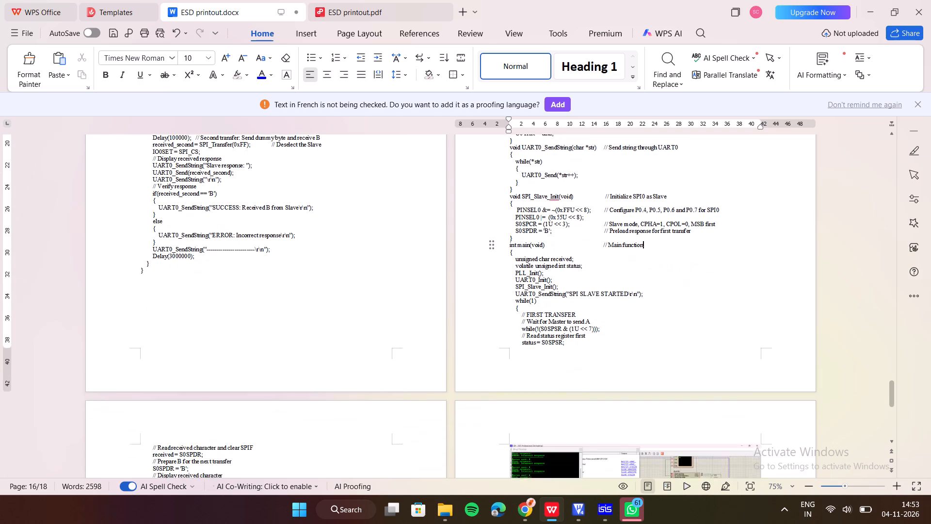
pyautogui.scroll(-5, 575, 373)
pyautogui.scroll(3, 575, 373)
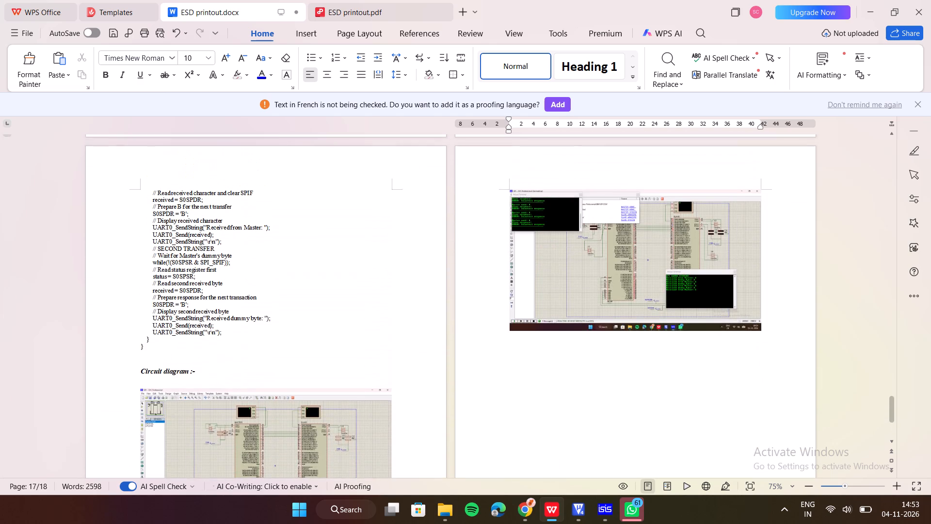
pyautogui.scroll(3, 575, 373)
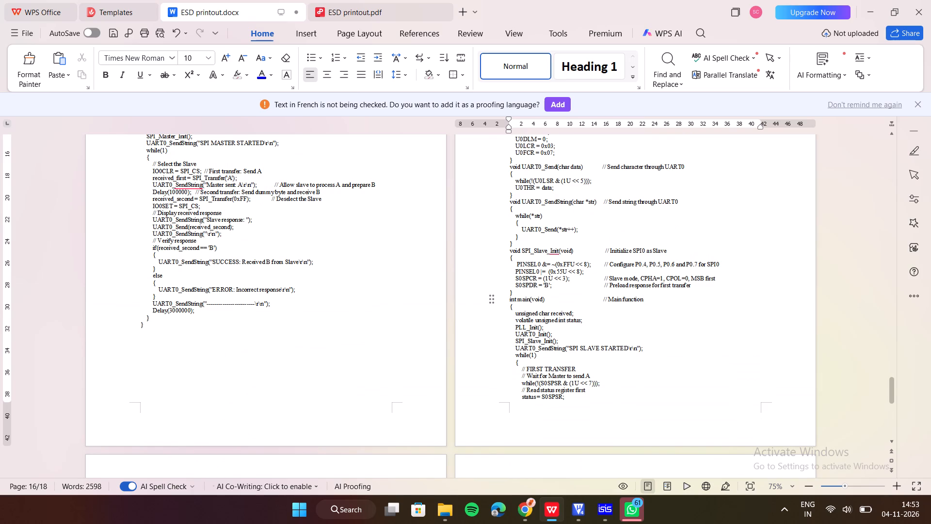
pyautogui.moveTo(586, 370); pyautogui.dragTo(520, 368)
pyautogui.click(520, 368)
pyautogui.scroll(-1, 583, 368)
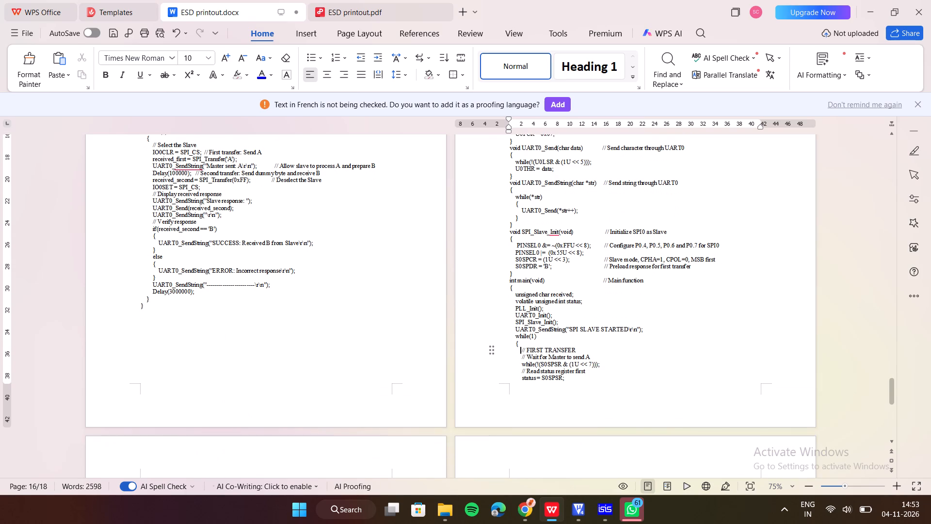
pyautogui.scroll(-1, 583, 368)
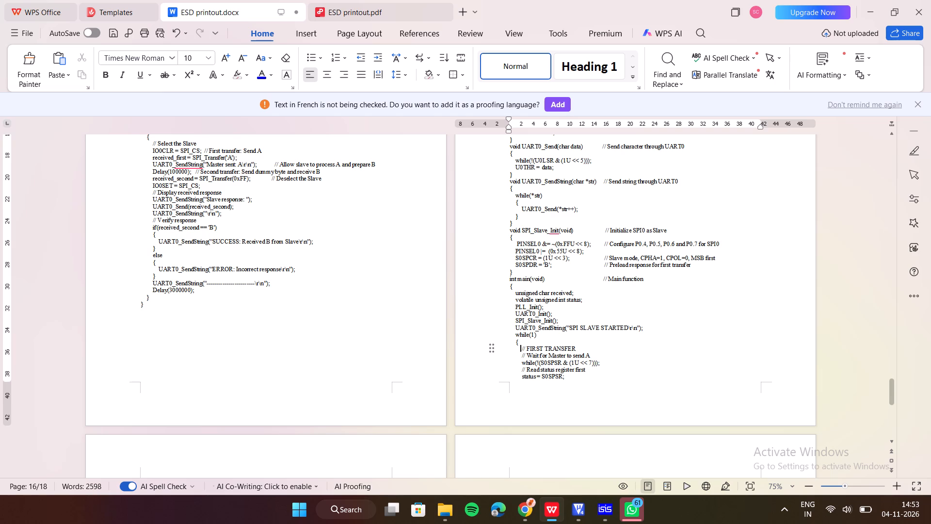
pyautogui.moveTo(589, 368); pyautogui.dragTo(518, 370)
pyautogui.hotkey('ctrl', 'x')
pyautogui.press('BackSpace')
pyautogui.press('BackSpace')
pyautogui.press('BackSpace')
pyautogui.press('BackSpace')
pyautogui.press('BackSpace')
pyautogui.press('BackSpace')
pyautogui.press('BackSpace')
pyautogui.press('BackSpace')
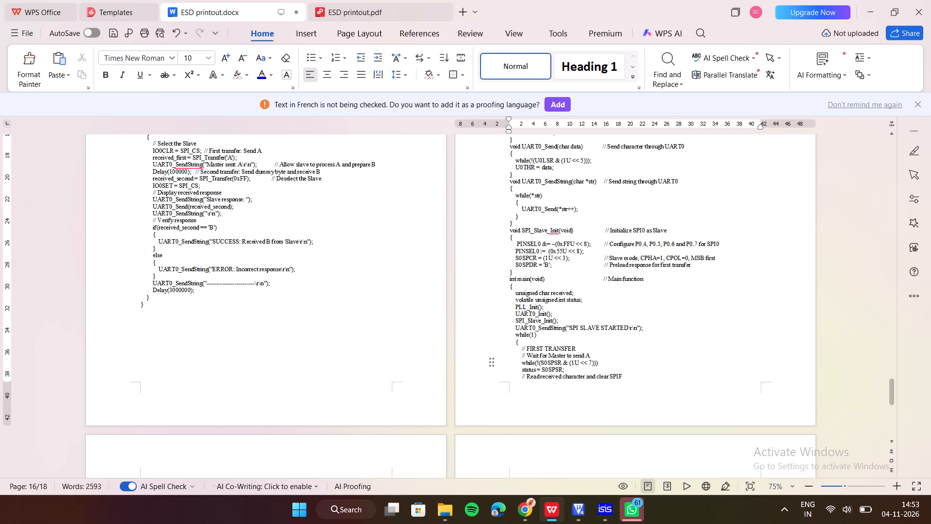
pyautogui.press('space')
pyautogui.press('space')
pyautogui.press('space')
pyautogui.press('space')
pyautogui.press('space')
pyautogui.press('space')
pyautogui.press('space')
pyautogui.press('space')
pyautogui.press('space')
pyautogui.press('space')
pyautogui.press('BackSpace')
pyautogui.press('BackSpace')
pyautogui.press('BackSpace')
pyautogui.hotkey('ctrl', 'v')
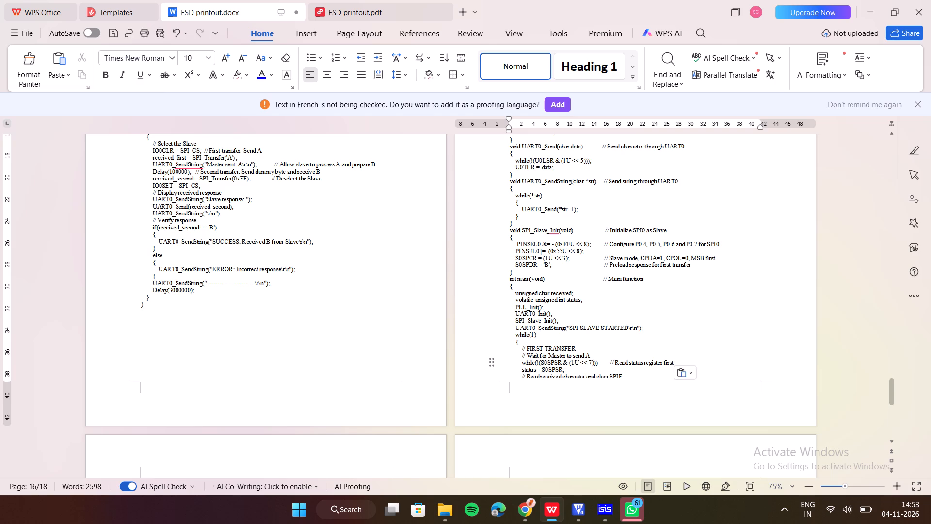
# Add one space before the "// Main function" comment on the SPI Slave's int main(void) line.
pyautogui.click(600, 282)
pyautogui.press('space')
# Move the comment "// Read received character and clear SPIF" onto the received = S0SPDR; line in the slave's first transfer, aligned with the comments above.
pyautogui.click(595, 352)
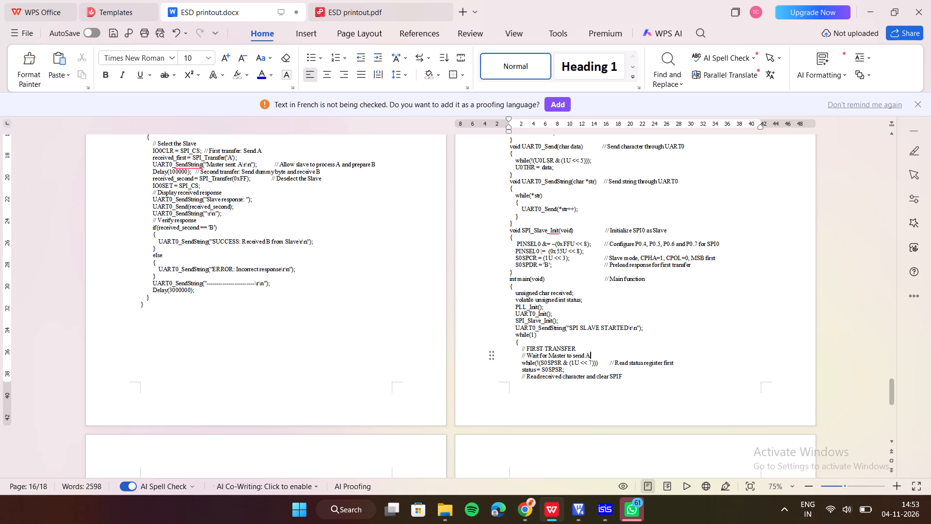
pyautogui.scroll(2, 548, 238)
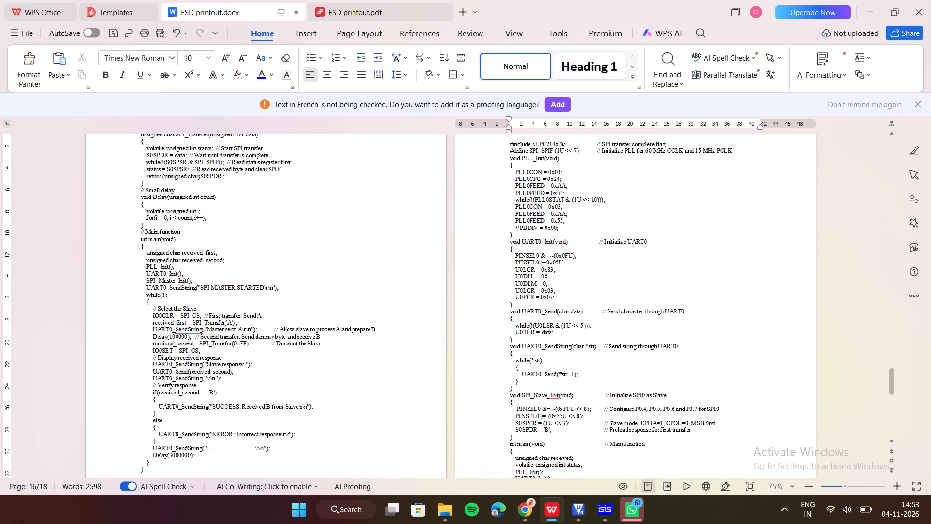
pyautogui.scroll(3, 548, 238)
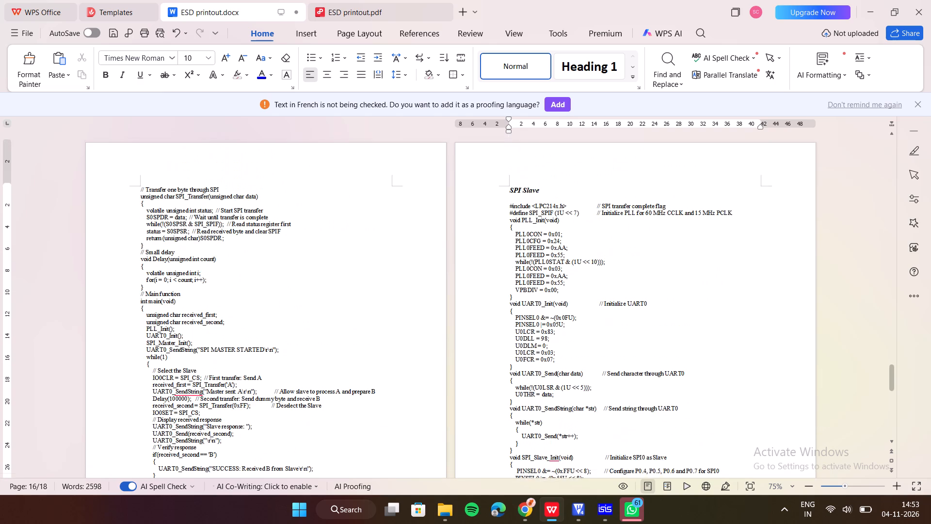
pyautogui.scroll(1, 548, 238)
pyautogui.scroll(-8, 548, 238)
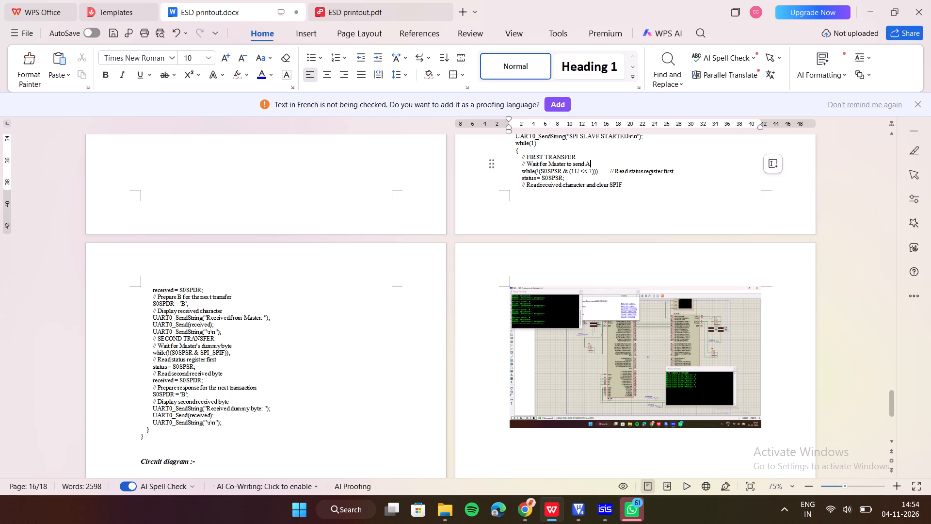
pyautogui.moveTo(634, 185); pyautogui.dragTo(521, 185)
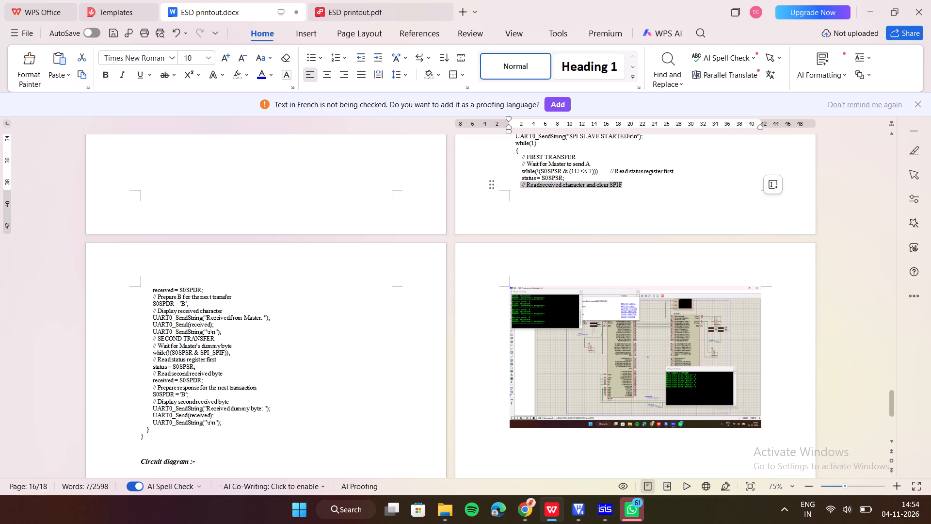
pyautogui.hotkey('ctrl', 'x')
pyautogui.press('BackSpace')
pyautogui.press('BackSpace')
pyautogui.press('BackSpace')
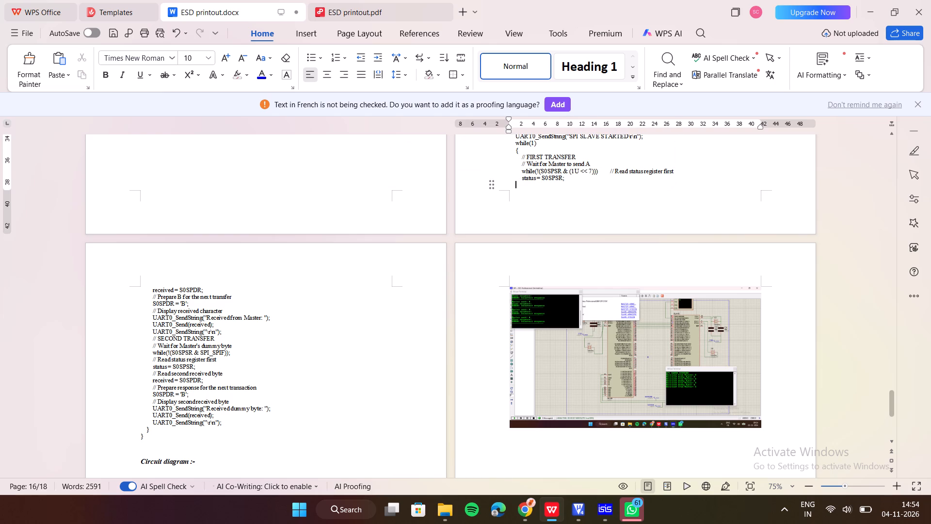
pyautogui.press('BackSpace')
pyautogui.press('BackSpace')
pyautogui.press('BackSpace')
pyautogui.press('BackSpace')
pyautogui.press('BackSpace')
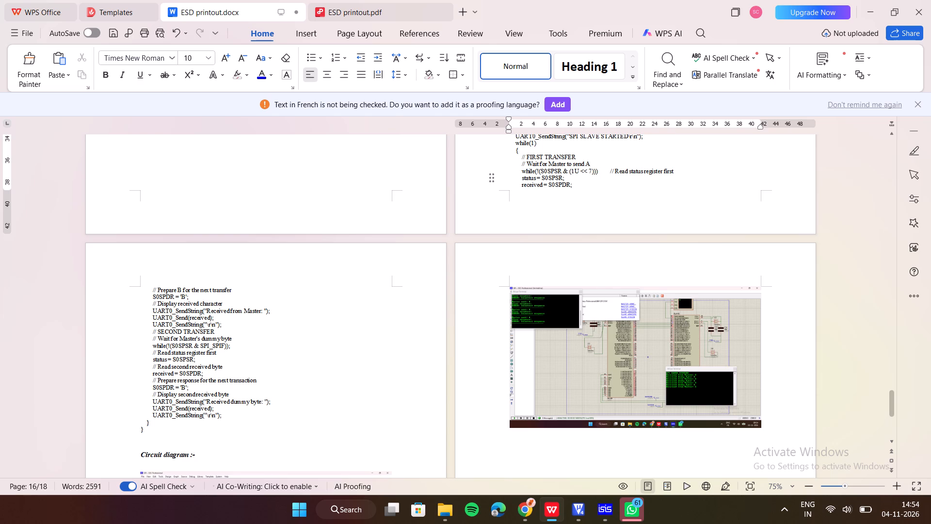
pyautogui.click(583, 184)
pyautogui.press('space')
pyautogui.press('space')
pyautogui.press('space')
pyautogui.press('space')
pyautogui.press('space')
pyautogui.press('space')
pyautogui.press('space')
pyautogui.press('space')
pyautogui.press('space')
pyautogui.press('space')
pyautogui.press('space')
pyautogui.press('space')
pyautogui.press('space')
pyautogui.press('space')
pyautogui.press('space')
pyautogui.press('space')
pyautogui.press('space')
pyautogui.press('space')
pyautogui.press('space')
pyautogui.press('space')
pyautogui.press('space')
pyautogui.press('space')
pyautogui.press('space')
pyautogui.press('space')
pyautogui.press('space')
pyautogui.hotkey('ctrl', 'v')
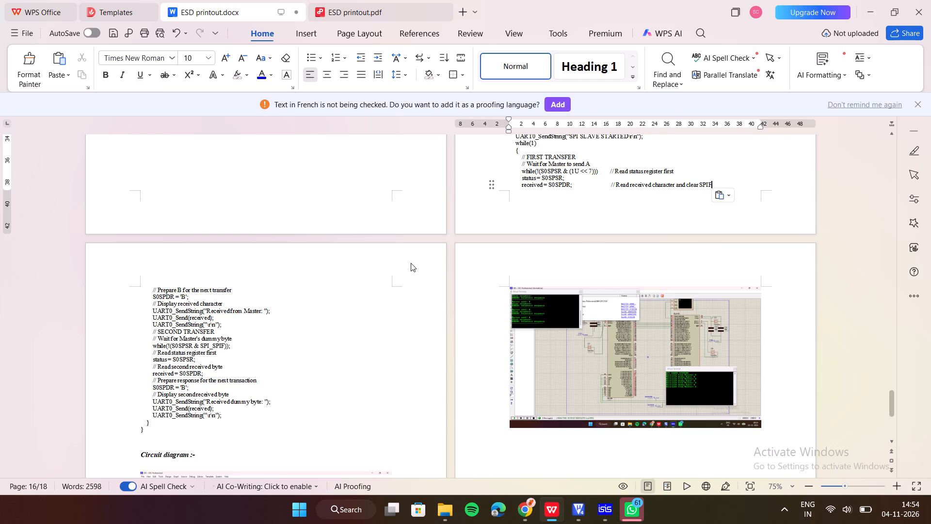
# Move the comment text "Prepare B for the next transfer" onto the S0SPDR = 'B'; line below it, spaced out from the code, leaving no blank line.
pyautogui.moveTo(235, 288); pyautogui.dragTo(155, 291)
pyautogui.hotkey('ctrl', 'x')
pyautogui.press('BackSpace')
pyautogui.press('BackSpace')
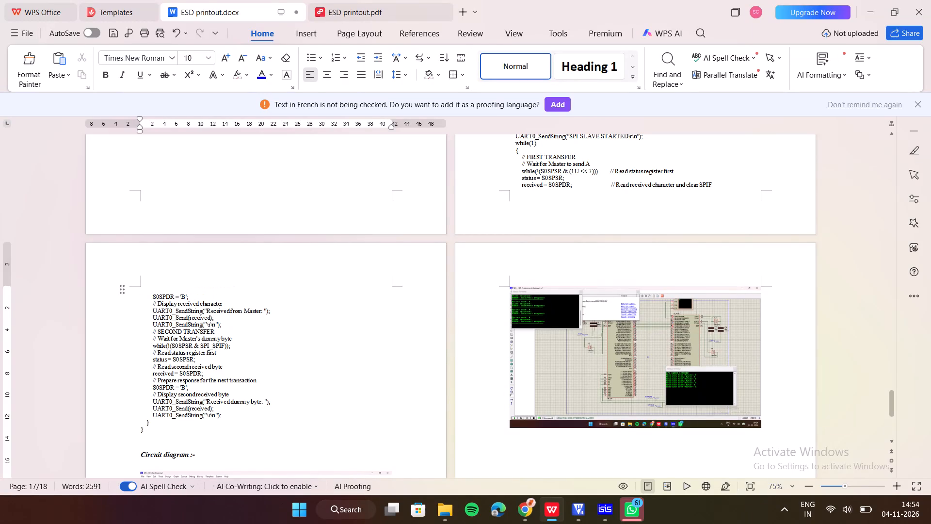
pyautogui.press('BackSpace')
pyautogui.press('BackSpace')
pyautogui.press('BackSpace')
pyautogui.press('BackSpace')
pyautogui.press('BackSpace')
pyautogui.press('BackSpace')
pyautogui.press('BackSpace')
pyautogui.press('BackSpace')
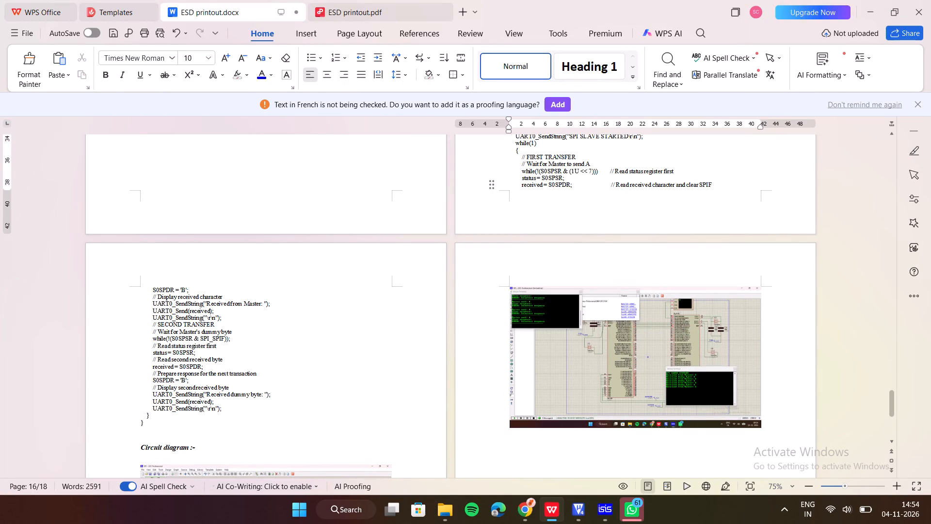
pyautogui.click(194, 289)
pyautogui.press('space')
pyautogui.press('space')
pyautogui.press('space')
pyautogui.press('space')
pyautogui.press('space')
pyautogui.press('space')
pyautogui.press('space')
pyautogui.press('space')
pyautogui.press('space')
pyautogui.press('space')
pyautogui.press('space')
pyautogui.press('space')
pyautogui.press('space')
pyautogui.press('space')
pyautogui.press('space')
pyautogui.press('space')
pyautogui.press('space')
pyautogui.press('space')
pyautogui.press('space')
pyautogui.press('space')
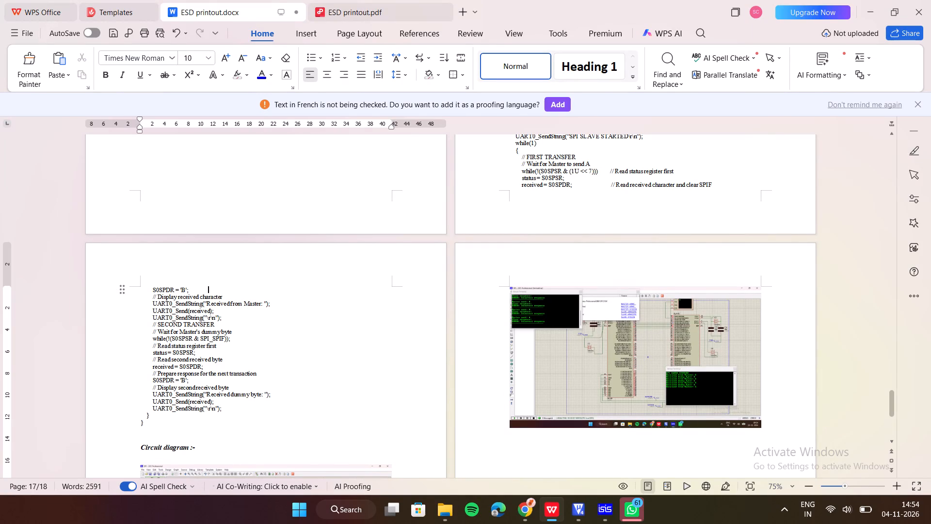
pyautogui.press('space')
pyautogui.press('space')
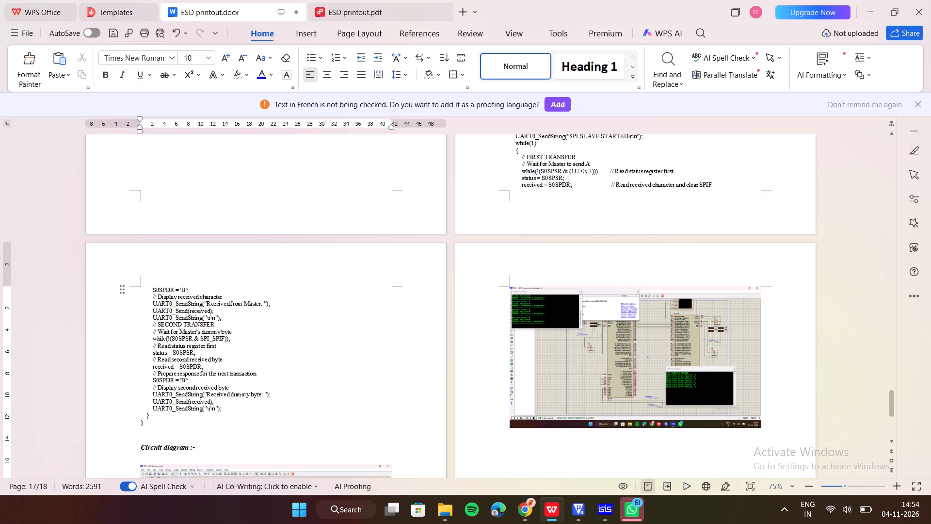
pyautogui.hotkey('ctrl', 'v')
# Complete the double slash so the comment reads "// Prepare B for the next transfer", and remove three spaces before it.
pyautogui.click(213, 290)
pyautogui.press('Right')
pyautogui.press('/')
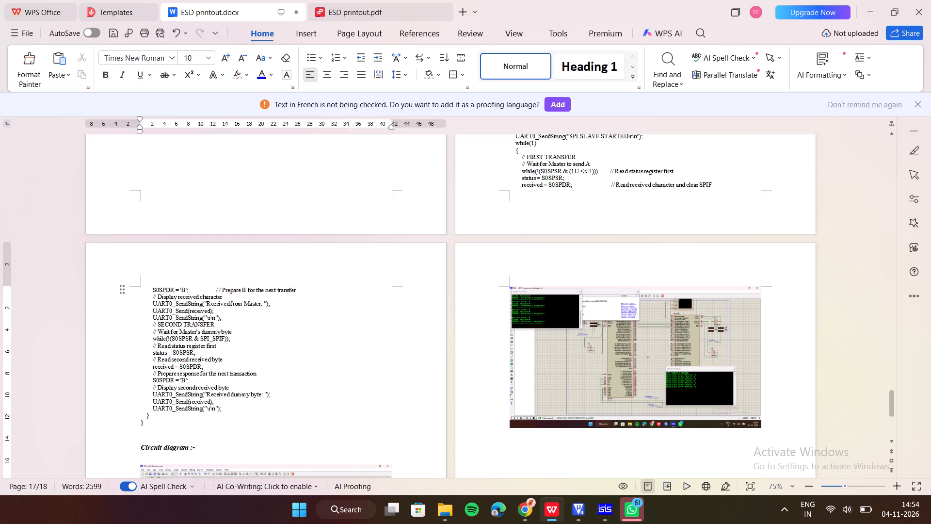
pyautogui.press('Left')
pyautogui.press('Right')
pyautogui.press('Right')
pyautogui.press('Right')
pyautogui.press('BackSpace')
pyautogui.press('BackSpace')
pyautogui.press('/')
pyautogui.press('Left')
pyautogui.press('Left')
pyautogui.press('BackSpace')
pyautogui.press('BackSpace')
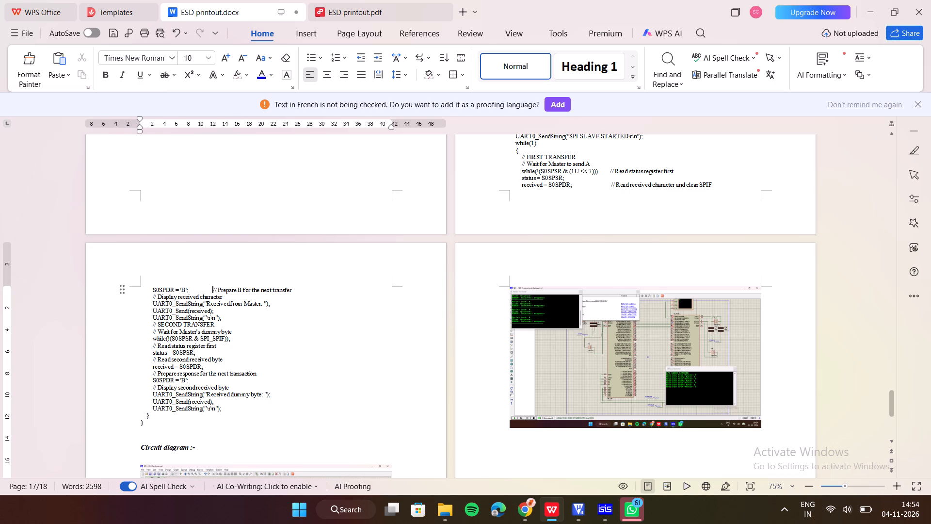
pyautogui.press('BackSpace')
# Move the comment "// Display received character" onto the UART0_SendString("Received from Master: "); line, keeping that line's original indentation.
pyautogui.moveTo(225, 297); pyautogui.dragTo(143, 295)
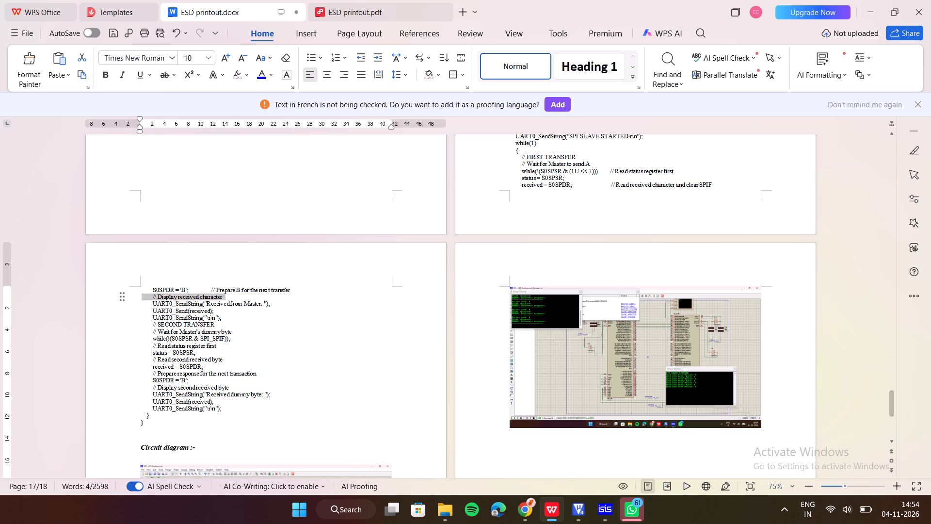
pyautogui.moveTo(143, 295); pyautogui.dragTo(146, 295)
pyautogui.hotkey('ctrl', 'x')
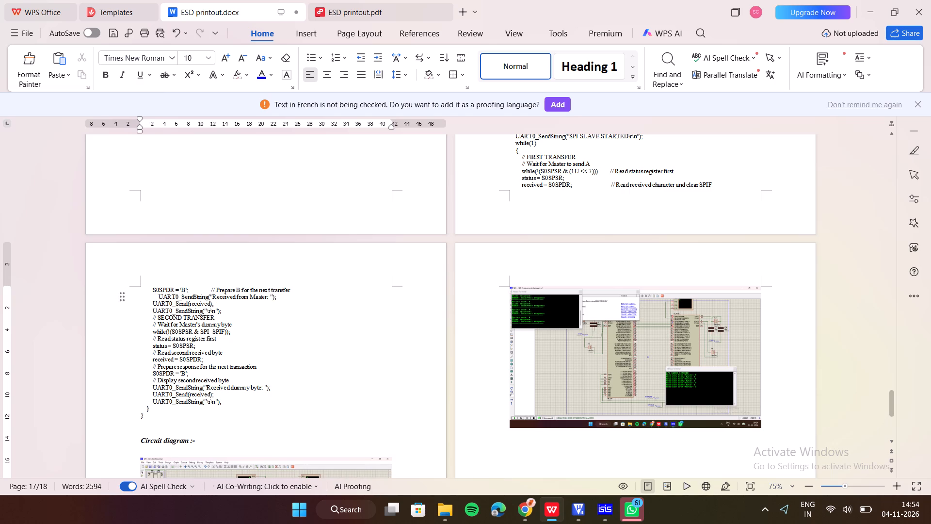
pyautogui.click(161, 298)
pyautogui.press('Left')
pyautogui.press('BackSpace')
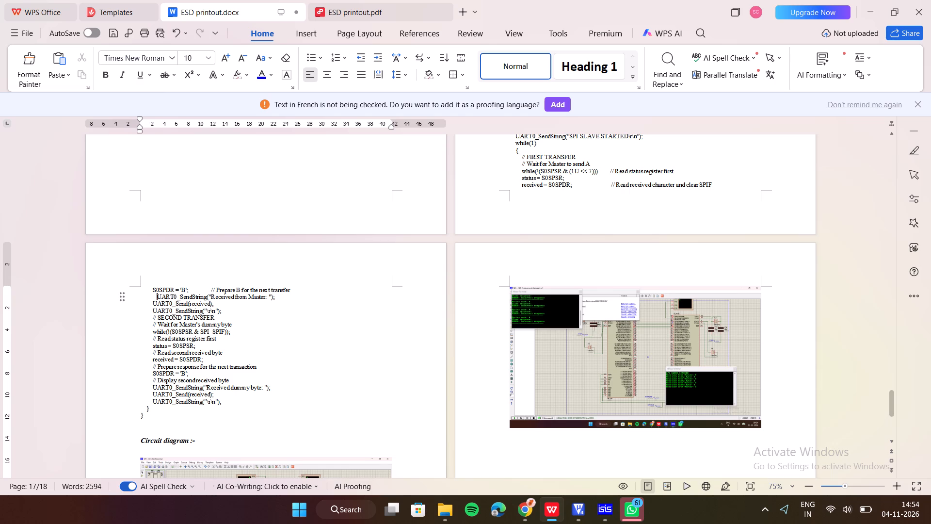
pyautogui.press('BackSpace')
pyautogui.press('BackSpace')
pyautogui.press('BackSpace')
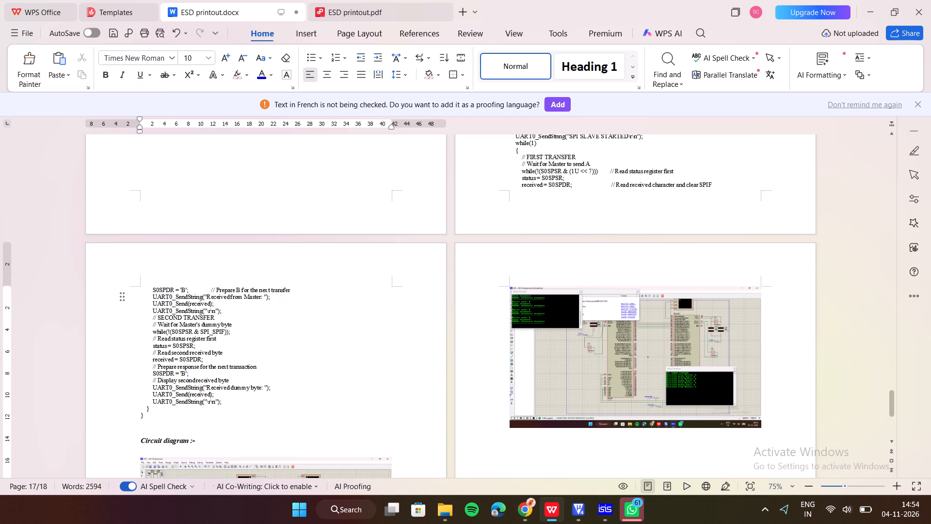
pyautogui.click(277, 296)
pyautogui.press('space')
pyautogui.press('space')
pyautogui.press('space')
pyautogui.press('space')
pyautogui.press('space')
pyautogui.press('space')
pyautogui.press('space')
pyautogui.press('space')
pyautogui.press('space')
pyautogui.press('space')
pyautogui.press('space')
pyautogui.press('space')
pyautogui.press('space')
pyautogui.press('space')
pyautogui.hotkey('ctrl', 'v')
pyautogui.press('BackSpace')
# Move the comment "// Wait for Master's dummy byte" onto the while(!(S0SPSR & SPI_SPIF)); line, well spaced from the code, leaving no blank line.
pyautogui.moveTo(223, 319); pyautogui.dragTo(153, 319)
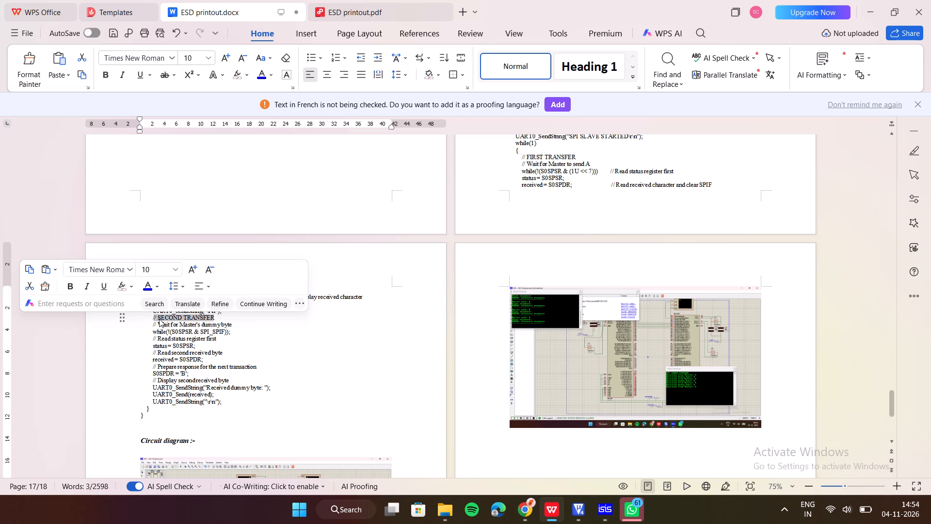
pyautogui.moveTo(237, 326); pyautogui.dragTo(153, 326)
pyautogui.hotkey('ctrl', 'x')
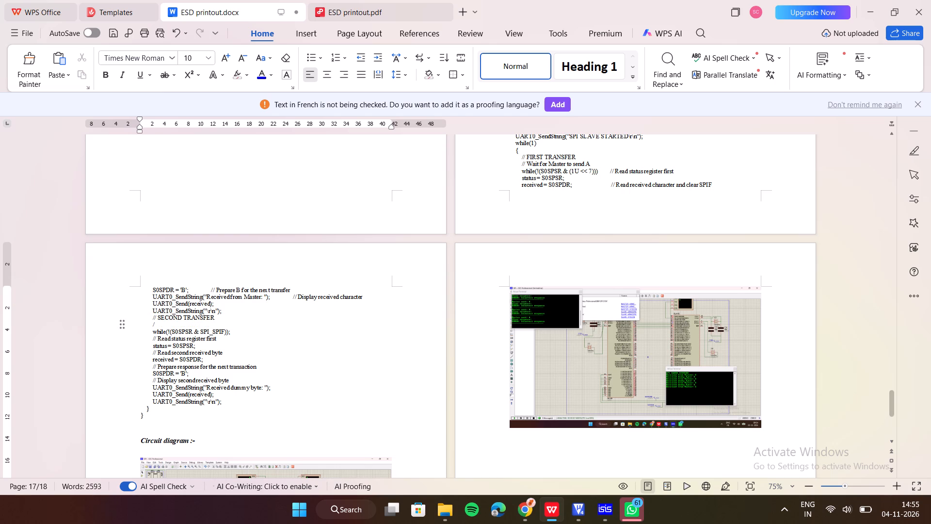
pyautogui.press('BackSpace')
pyautogui.press('BackSpace')
pyautogui.press('BackSpace')
pyautogui.press('BackSpace')
pyautogui.press('BackSpace')
pyautogui.press('BackSpace')
pyautogui.press('BackSpace')
pyautogui.press('BackSpace')
pyautogui.press('BackSpace')
pyautogui.press('BackSpace')
pyautogui.press('BackSpace')
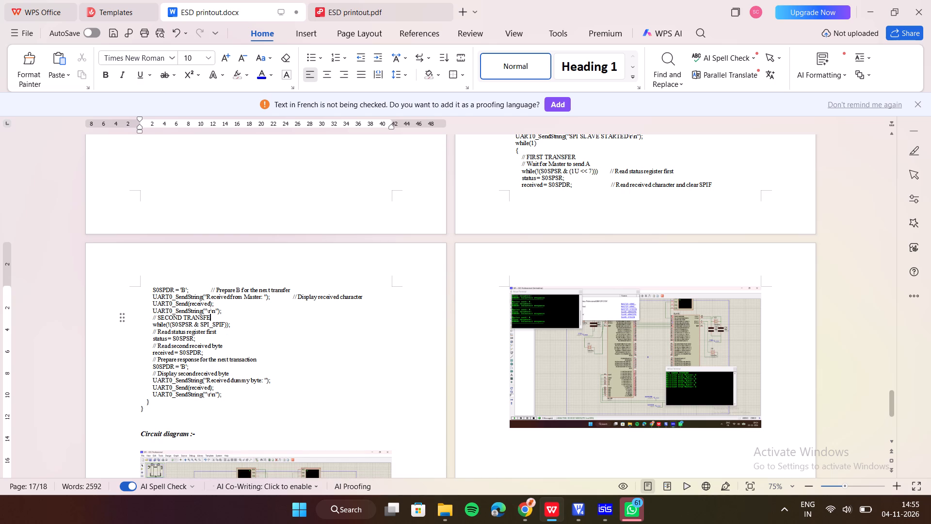
pyautogui.hotkey('shift', 'r')
pyautogui.click(240, 323)
pyautogui.press('space')
pyautogui.press('space')
pyautogui.press('space')
pyautogui.press('space')
pyautogui.press('space')
pyautogui.press('space')
pyautogui.press('space')
pyautogui.press('space')
pyautogui.press('space')
pyautogui.press('space')
pyautogui.press('space')
pyautogui.press('space')
pyautogui.press('space')
pyautogui.press('space')
pyautogui.press('space')
pyautogui.press('space')
pyautogui.press('space')
pyautogui.press('space')
pyautogui.press('space')
pyautogui.press('space')
pyautogui.press('space')
pyautogui.press('space')
pyautogui.press('space')
pyautogui.press('space')
pyautogui.press('space')
pyautogui.hotkey('ctrl', 'v')
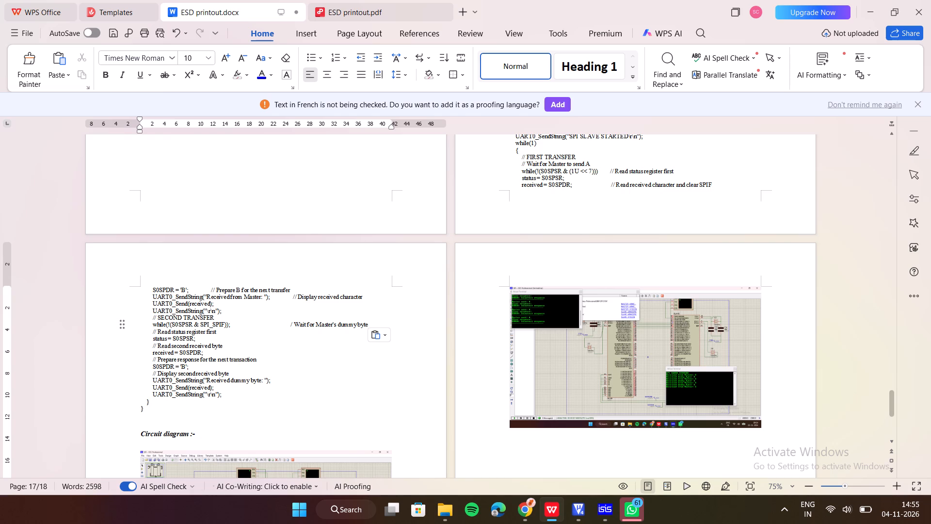
pyautogui.click(292, 327)
pyautogui.press('/')
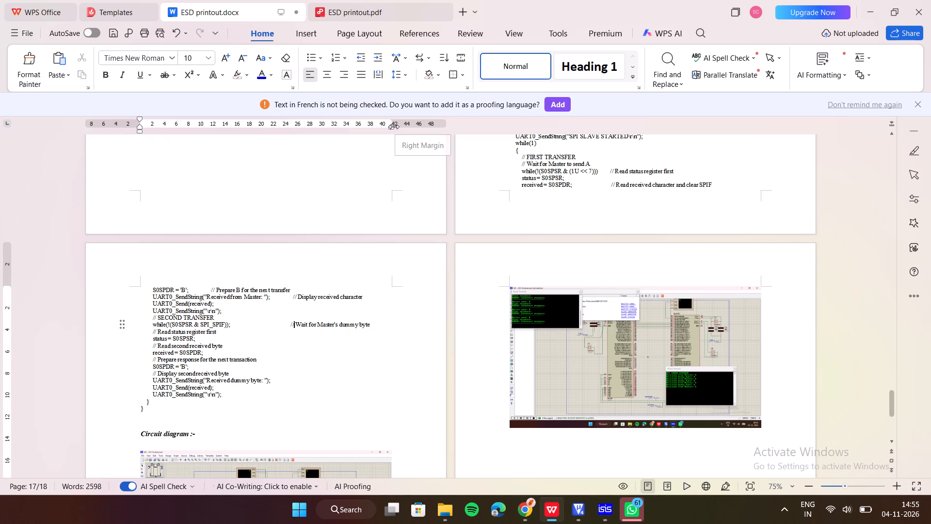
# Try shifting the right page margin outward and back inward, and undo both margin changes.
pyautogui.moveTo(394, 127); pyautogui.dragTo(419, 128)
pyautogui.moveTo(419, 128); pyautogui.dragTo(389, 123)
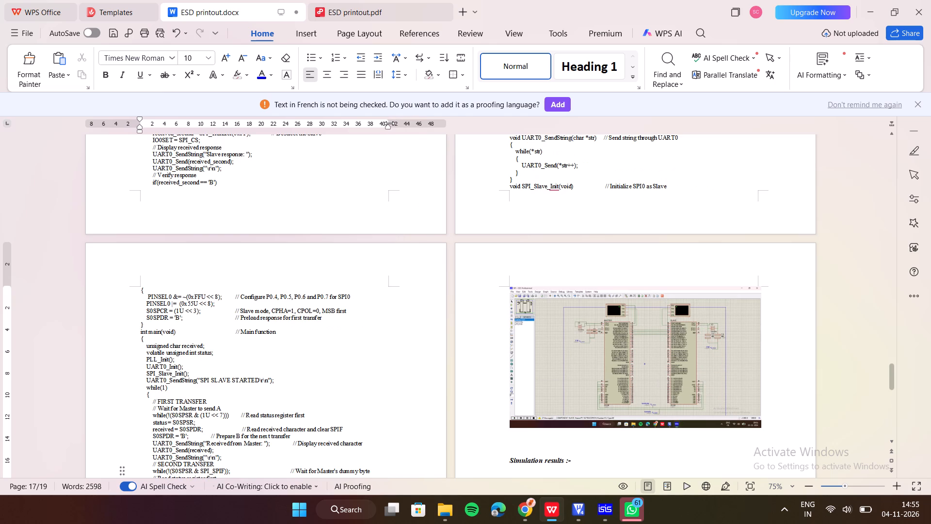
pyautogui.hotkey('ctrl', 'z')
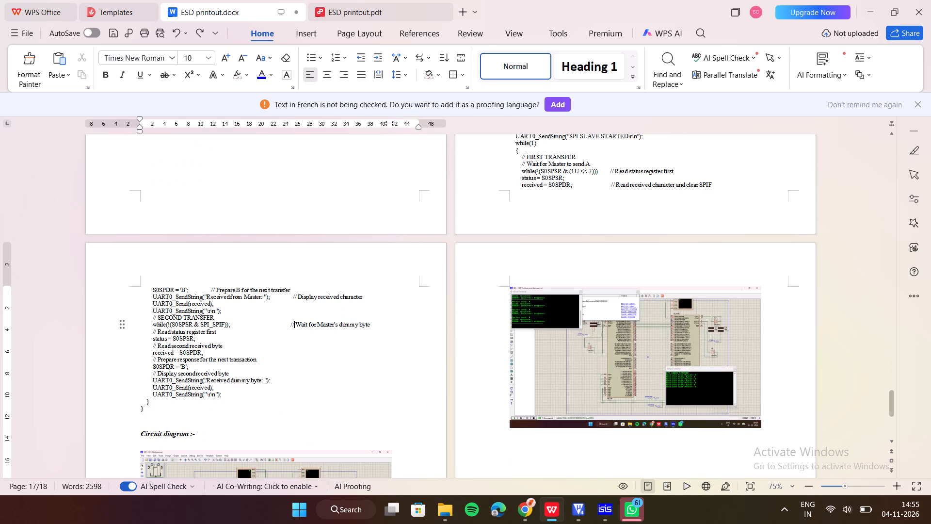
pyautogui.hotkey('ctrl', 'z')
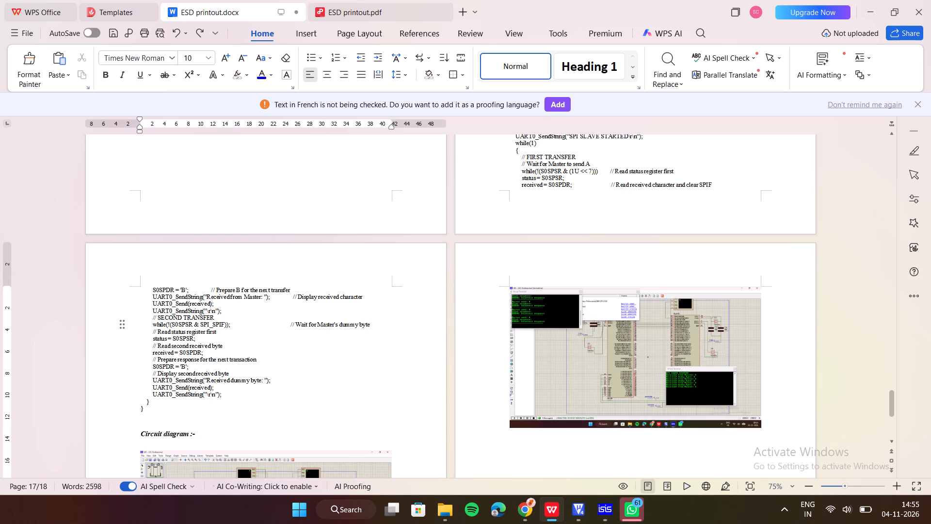
# Move the comment "// Read status register first" onto the second transfer's status = S0SPSR; line, beneath the comment above, leaving no blank line.
pyautogui.moveTo(216, 330); pyautogui.dragTo(151, 332)
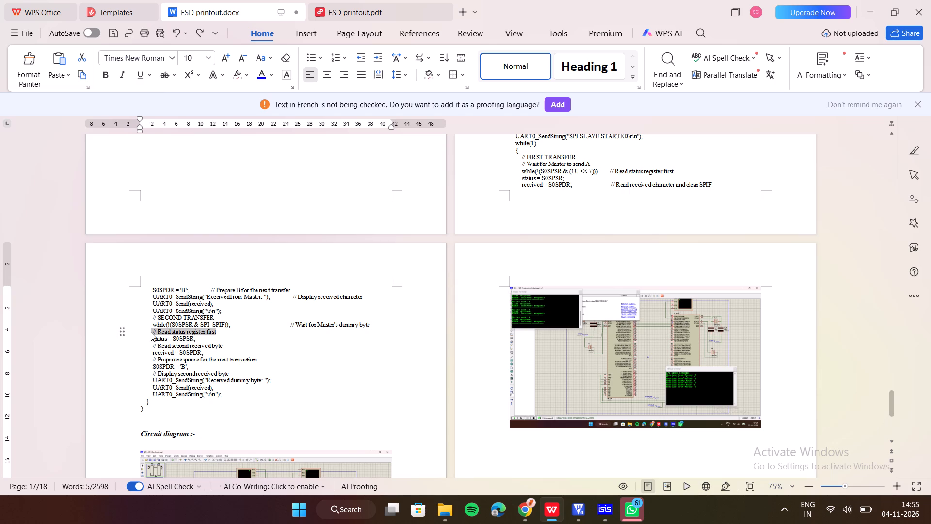
pyautogui.hotkey('ctrl', 'x')
pyautogui.press('BackSpace')
pyautogui.press('BackSpace')
pyautogui.press('BackSpace')
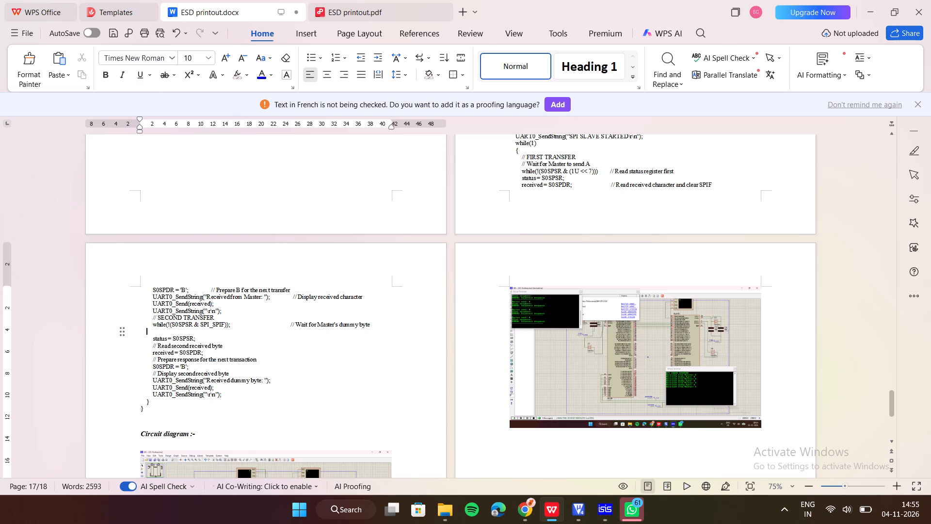
pyautogui.press('BackSpace')
pyautogui.press('BackSpace')
pyautogui.press('BackSpace')
pyautogui.press('BackSpace')
pyautogui.press('BackSpace')
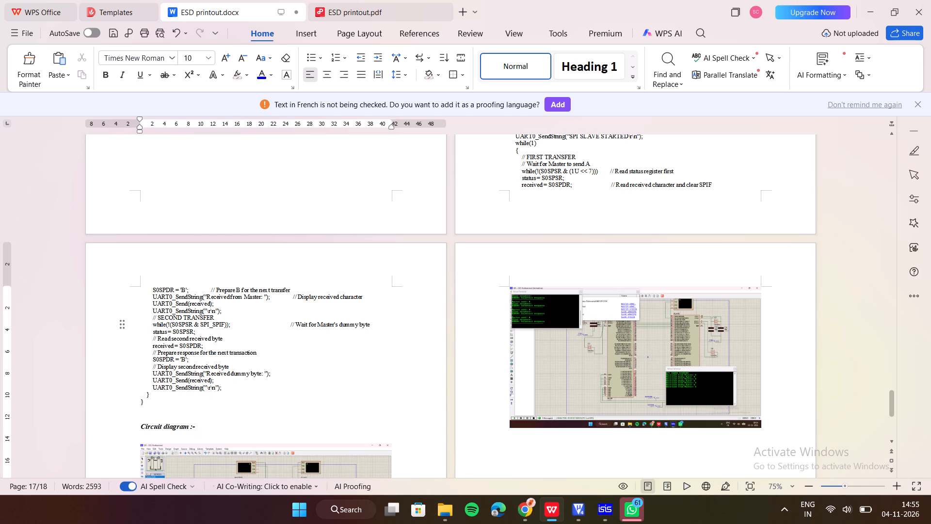
pyautogui.click(290, 335)
pyautogui.press('space')
pyautogui.press('space')
pyautogui.press('space')
pyautogui.press('space')
pyautogui.press('space')
pyautogui.press('space')
pyautogui.press('space')
pyautogui.press('space')
pyautogui.press('space')
pyautogui.press('space')
pyautogui.press('space')
pyautogui.press('space')
pyautogui.press('space')
pyautogui.press('space')
pyautogui.press('space')
pyautogui.press('space')
pyautogui.press('space')
pyautogui.press('space')
pyautogui.press('space')
pyautogui.press('space')
pyautogui.press('space')
pyautogui.press('space')
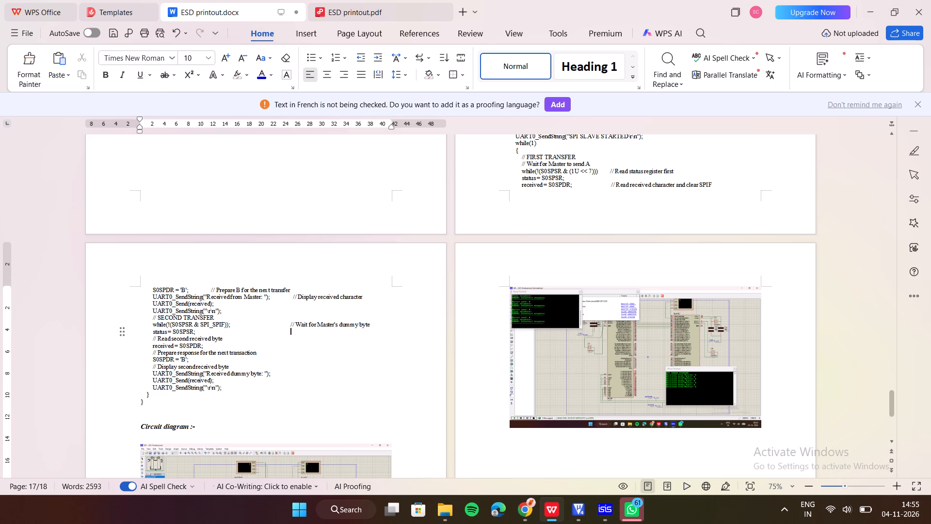
pyautogui.hotkey('ctrl', 'v')
pyautogui.click(290, 334)
pyautogui.press('BackSpace')
pyautogui.press('space')
pyautogui.press('space')
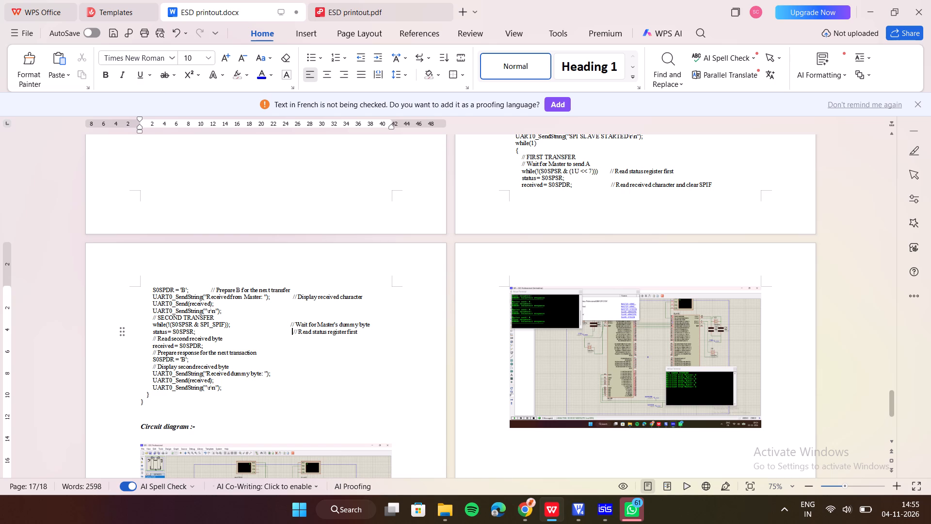
# Move the comment "// Read second received byte" onto the second transfer's received = S0SPDR; line, spaced out from the code, leaving no blank line.
pyautogui.moveTo(232, 340); pyautogui.dragTo(153, 340)
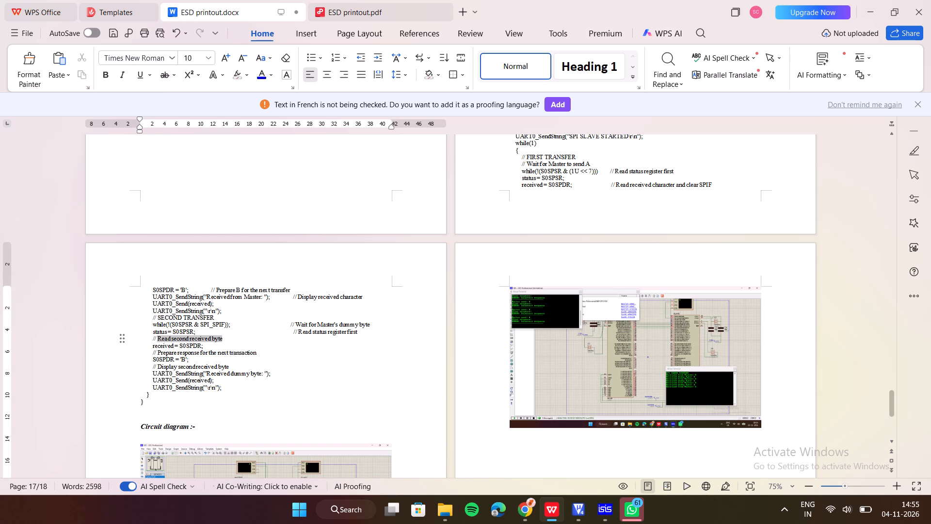
pyautogui.moveTo(153, 340); pyautogui.dragTo(144, 341)
pyautogui.hotkey('ctrl', 'x')
pyautogui.press('BackSpace')
pyautogui.press('BackSpace')
pyautogui.press('BackSpace')
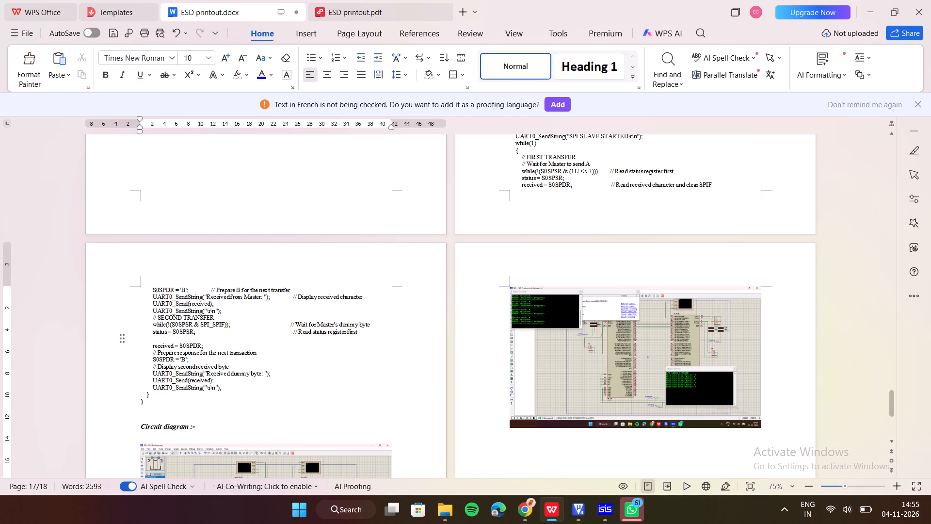
pyautogui.press('BackSpace')
pyautogui.press('BackSpace')
pyautogui.press('t')
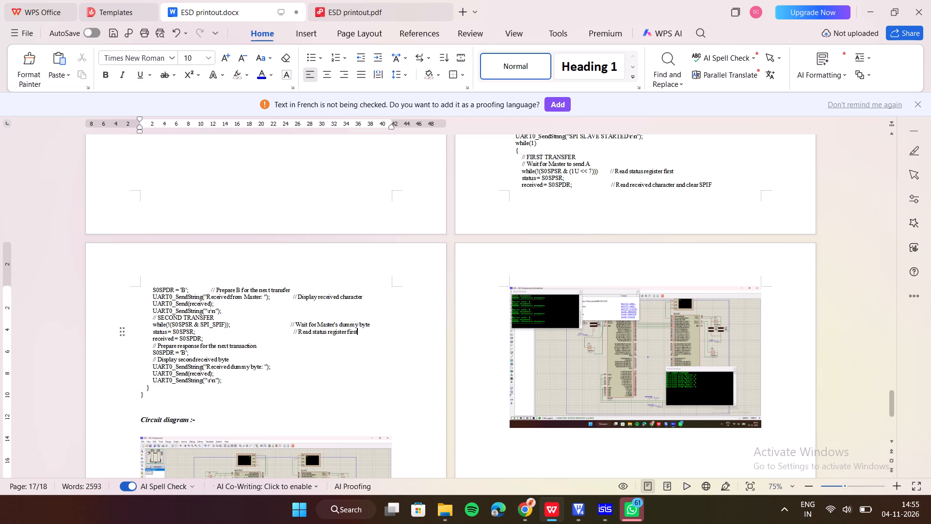
pyautogui.click(293, 343)
pyautogui.click(211, 337)
pyautogui.press('space')
pyautogui.press('space')
pyautogui.press('space')
pyautogui.press('space')
pyautogui.press('space')
pyautogui.press('space')
pyautogui.press('space')
pyautogui.press('space')
pyautogui.press('space')
pyautogui.press('space')
pyautogui.press('space')
pyautogui.press('space')
pyautogui.press('space')
pyautogui.press('space')
pyautogui.press('space')
pyautogui.press('space')
pyautogui.press('space')
pyautogui.press('space')
pyautogui.press('space')
pyautogui.press('space')
pyautogui.press('space')
pyautogui.press('space')
pyautogui.press('space')
pyautogui.press('space')
pyautogui.press('space')
pyautogui.press('space')
pyautogui.hotkey('ctrl', 'v')
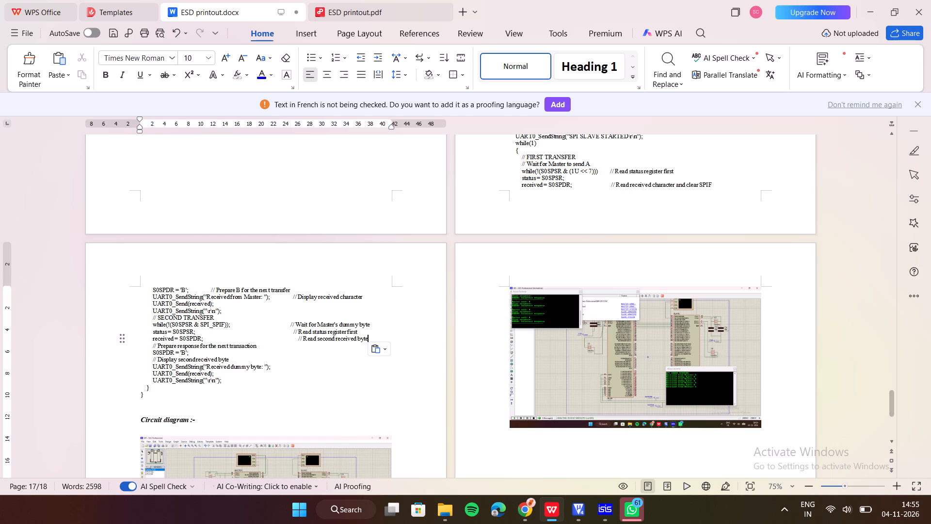
# Align the "// Read status register first" and "// Read second received byte" comments with the "// Wait for Master's dummy byte" comment by adjusting their preceding spaces.
pyautogui.click(294, 335)
pyautogui.press('BackSpace')
pyautogui.press('BackSpace')
pyautogui.press('Down')
pyautogui.press('Right')
pyautogui.press('Right')
pyautogui.press('Right')
pyautogui.press('Right')
pyautogui.press('Right')
pyautogui.press('BackSpace')
pyautogui.press('BackSpace')
pyautogui.press('BackSpace')
pyautogui.press('BackSpace')
pyautogui.press('BackSpace')
pyautogui.press('BackSpace')
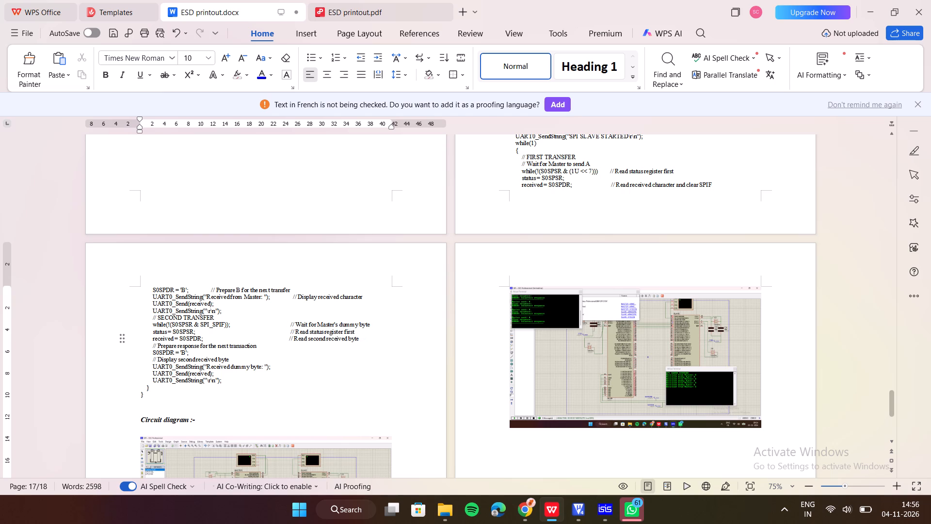
pyautogui.press('space')
# Move the comment "// Prepare response for the next transaction" onto the S0SPDR = 'B'; line below it, spaced out from the code, leaving no blank line.
pyautogui.moveTo(271, 347); pyautogui.dragTo(150, 346)
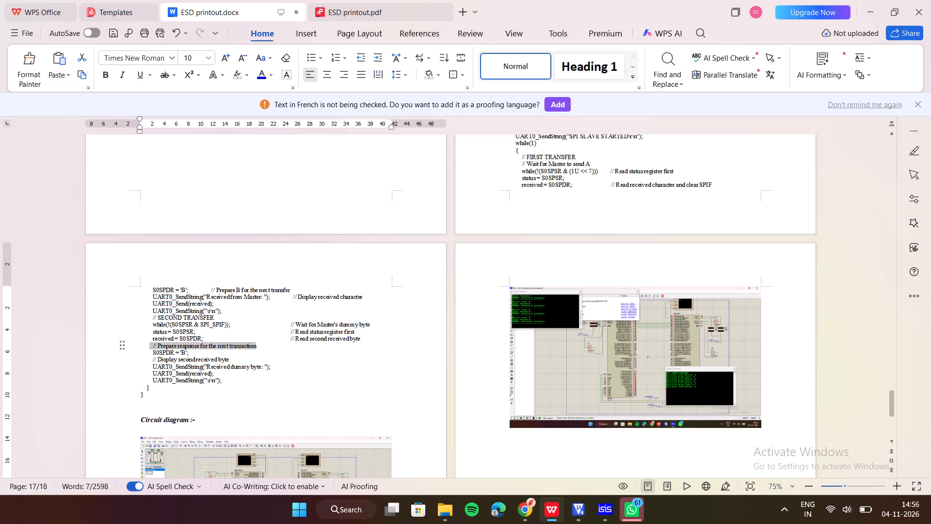
pyautogui.hotkey('ctrl', 'x')
pyautogui.press('BackSpace')
pyautogui.press('BackSpace')
pyautogui.press('BackSpace')
pyautogui.press('BackSpace')
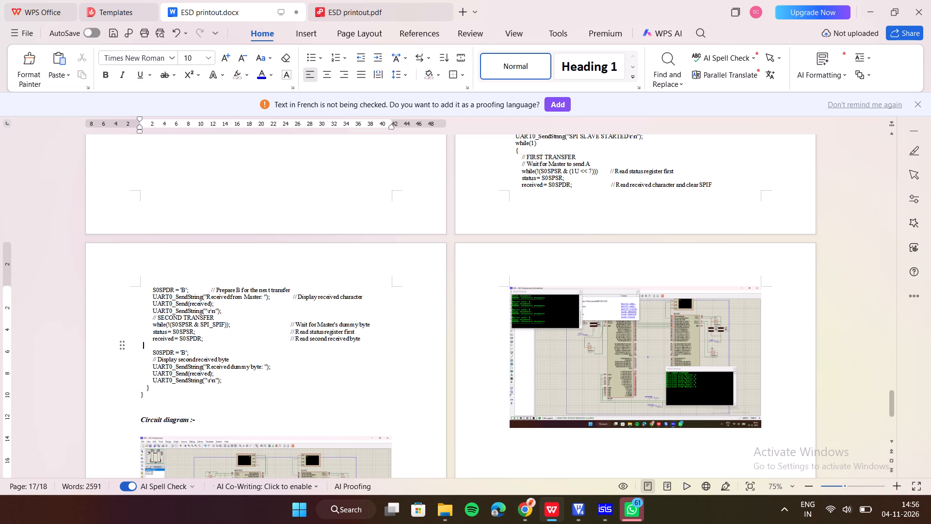
pyautogui.press('BackSpace')
pyautogui.press('BackSpace')
pyautogui.press('BackSpace')
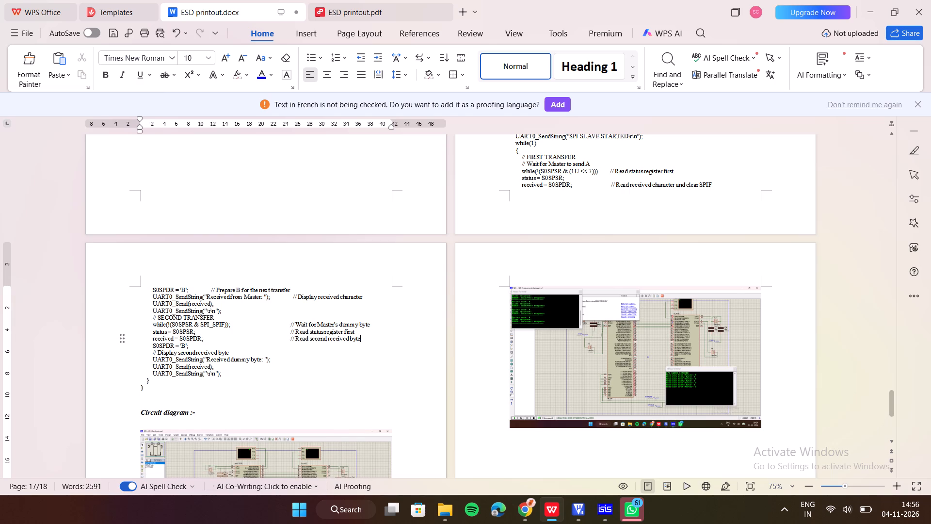
pyautogui.click(291, 346)
pyautogui.press('space')
pyautogui.press('space')
pyautogui.press('space')
pyautogui.press('space')
pyautogui.press('space')
pyautogui.press('space')
pyautogui.press('space')
pyautogui.press('space')
pyautogui.press('space')
pyautogui.press('space')
pyautogui.press('space')
pyautogui.press('space')
pyautogui.press('space')
pyautogui.press('space')
pyautogui.press('space')
pyautogui.press('space')
pyautogui.press('space')
pyautogui.press('space')
pyautogui.press('space')
pyautogui.press('space')
pyautogui.press('BackSpace')
pyautogui.hotkey('ctrl', 'v')
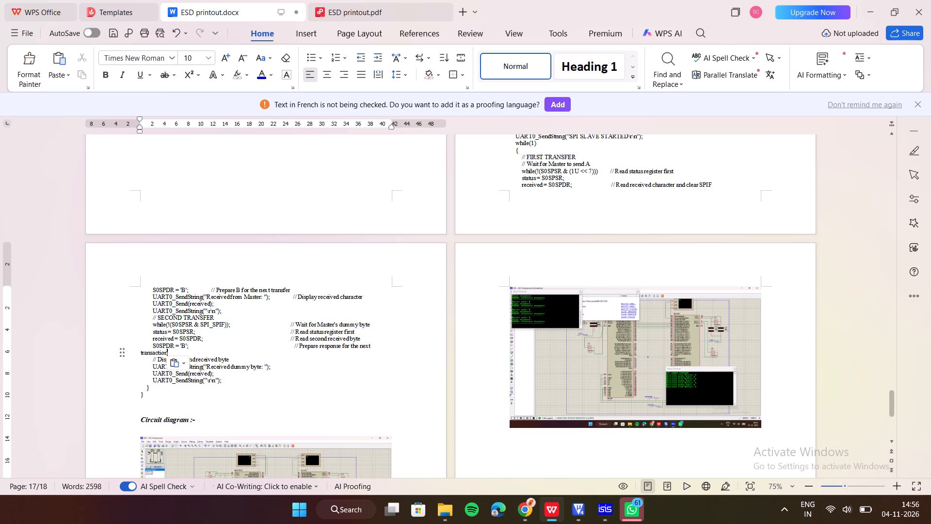
# Reduce the spaces before "// Prepare response for the next transaction" so the comment fits on one line, roughly aligned with the comments above.
pyautogui.press('Up')
pyautogui.press('Right')
pyautogui.press('Right')
pyautogui.press('Right')
pyautogui.press('Right')
pyautogui.press('Right')
pyautogui.press('Right')
pyautogui.press('Right')
pyautogui.press('Right')
pyautogui.press('Right')
pyautogui.press('Right')
pyautogui.press('Right')
pyautogui.press('Right')
pyautogui.press('Right')
pyautogui.press('Right')
pyautogui.press('Right')
pyautogui.press('Right')
pyautogui.press('Right')
pyautogui.press('Right')
pyautogui.press('Right')
pyautogui.press('Right')
pyautogui.press('BackSpace')
pyautogui.press('BackSpace')
pyautogui.press('BackSpace')
pyautogui.press('BackSpace')
pyautogui.press('BackSpace')
pyautogui.press('BackSpace')
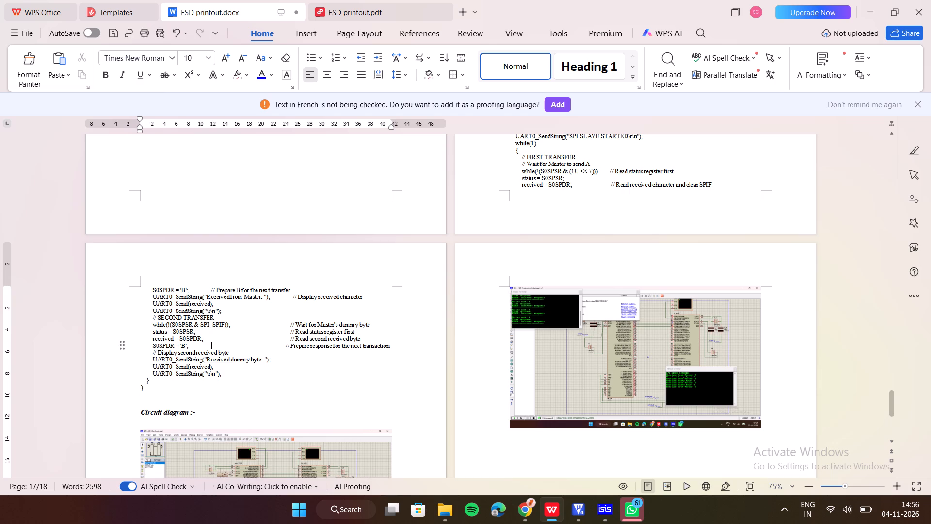
pyautogui.press('space')
pyautogui.press('space')
pyautogui.press('BackSpace')
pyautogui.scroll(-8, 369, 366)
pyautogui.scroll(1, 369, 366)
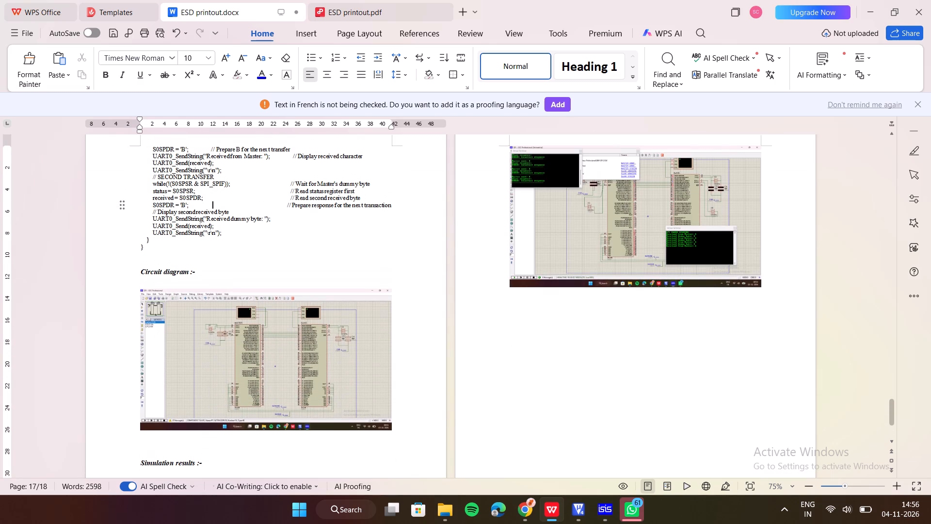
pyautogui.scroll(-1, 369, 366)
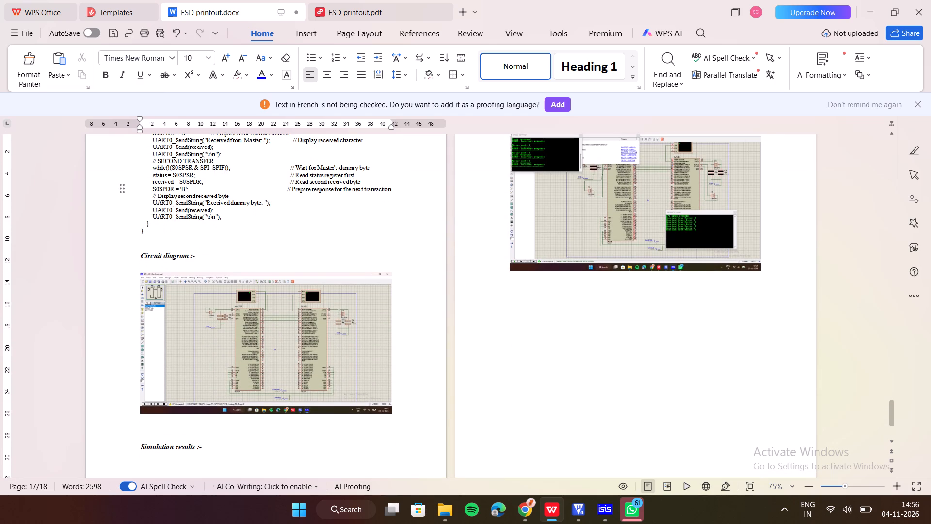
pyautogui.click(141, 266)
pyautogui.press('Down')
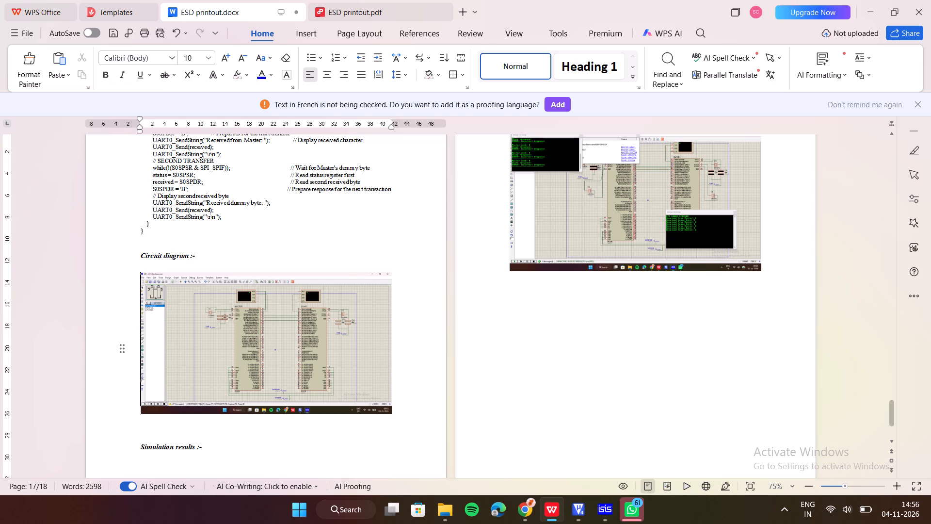
# Move the comment "// Display second received byte" onto the UART0_SendString("Received dummy byte: "); line, spaced out from the code, restoring that line's indentation.
pyautogui.moveTo(239, 197); pyautogui.dragTo(149, 198)
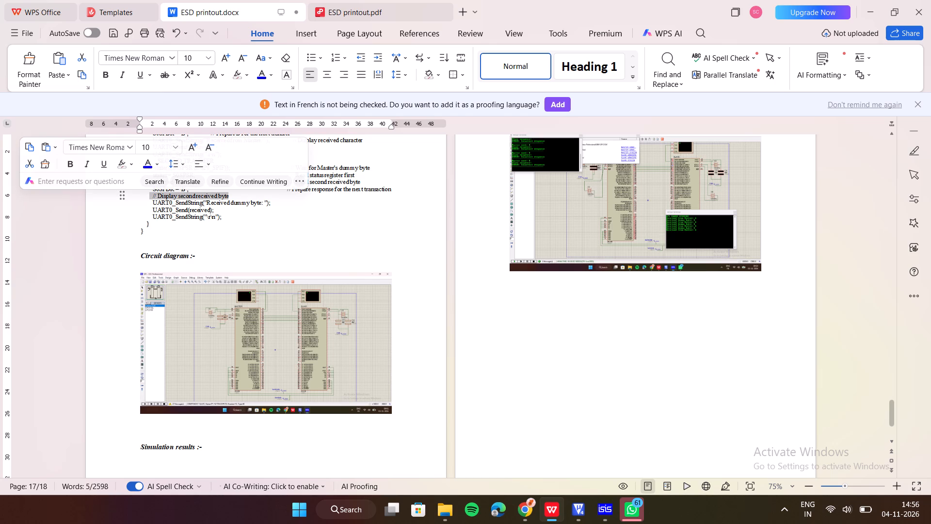
pyautogui.click(199, 206)
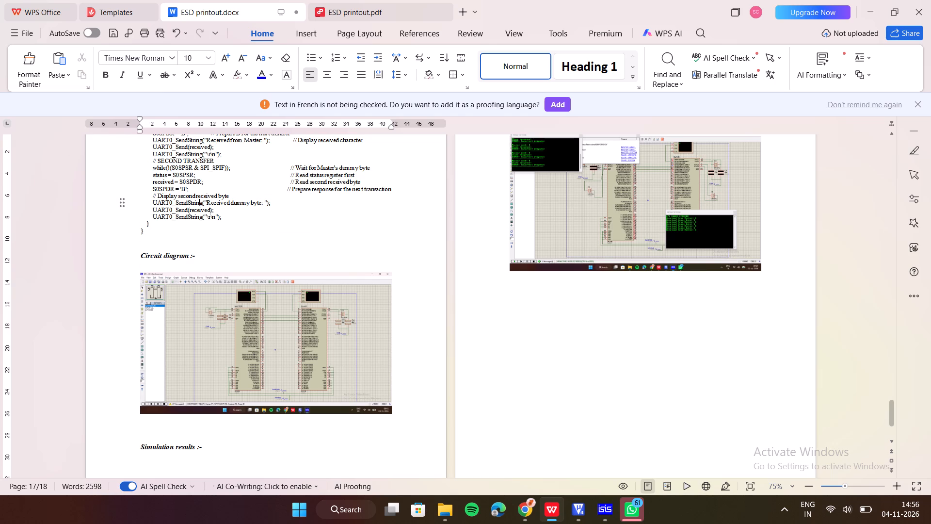
pyautogui.moveTo(233, 196); pyautogui.dragTo(154, 194)
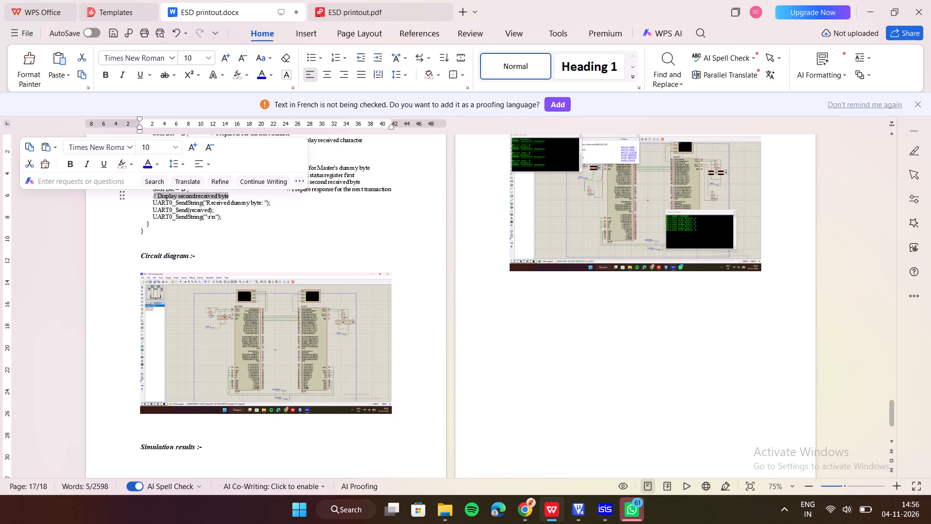
pyautogui.click(154, 194)
pyautogui.moveTo(151, 195); pyautogui.dragTo(232, 195)
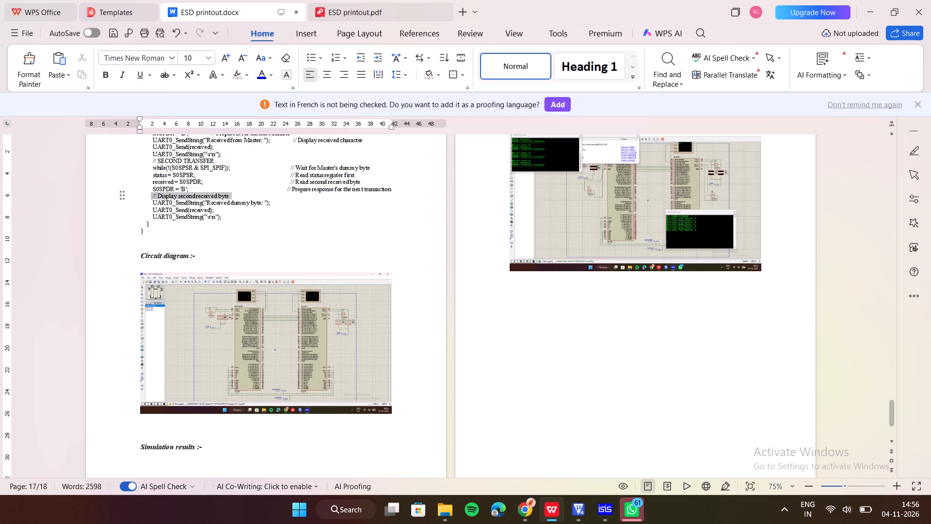
pyautogui.moveTo(232, 195); pyautogui.dragTo(235, 195)
pyautogui.hotkey('ctrl', 'x')
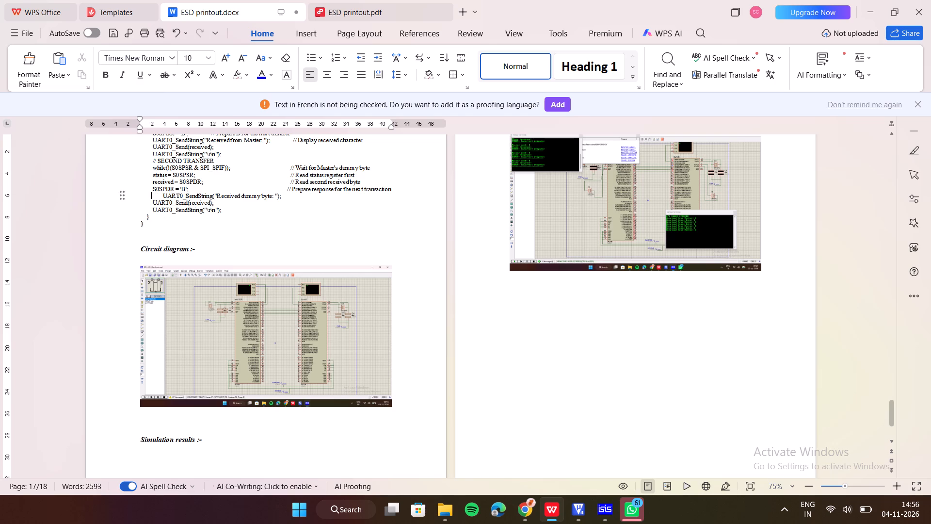
pyautogui.press('Right')
pyautogui.press('Right')
pyautogui.press('Right')
pyautogui.press('Right')
pyautogui.press('Right')
pyautogui.press('Right')
pyautogui.press('Right')
pyautogui.press('BackSpace')
pyautogui.press('BackSpace')
pyautogui.press('BackSpace')
pyautogui.press('BackSpace')
pyautogui.press('BackSpace')
pyautogui.press('BackSpace')
pyautogui.press('BackSpace')
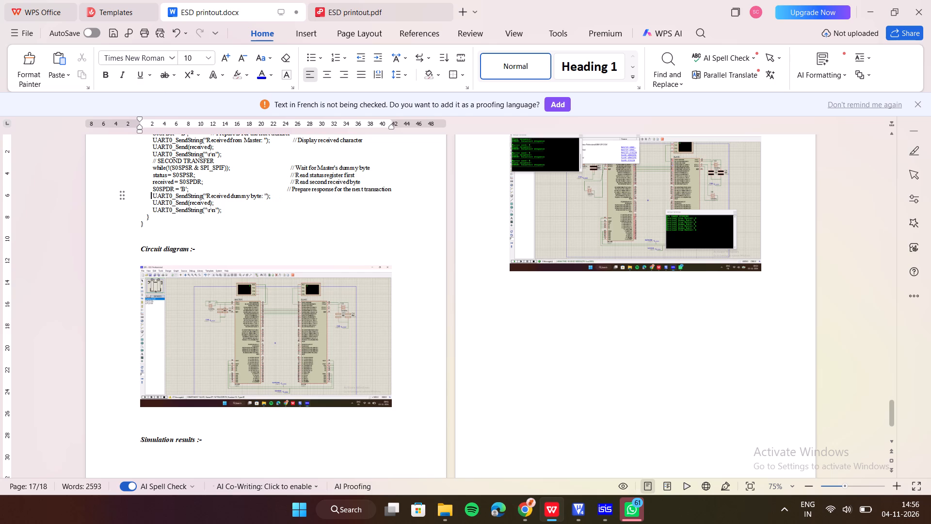
pyautogui.click(289, 198)
pyautogui.press('space')
pyautogui.press('space')
pyautogui.press('space')
pyautogui.press('space')
pyautogui.press('space')
pyautogui.press('space')
pyautogui.press('space')
pyautogui.press('space')
pyautogui.press('space')
pyautogui.press('space')
pyautogui.press('space')
pyautogui.press('space')
pyautogui.press('space')
pyautogui.hotkey('ctrl', 'v')
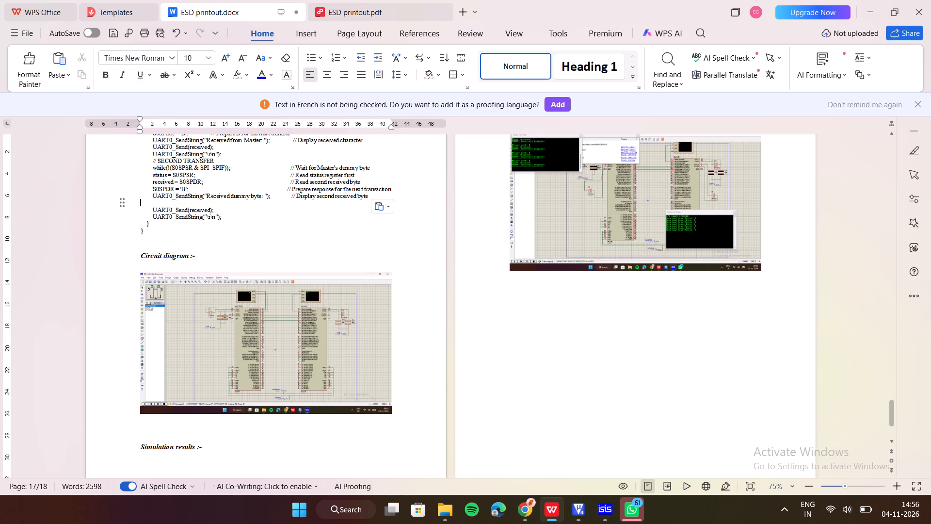
# Tighten the spacing before "// Display second received byte" to line up with the comment above, and delete the blank line beneath it.
pyautogui.click(288, 195)
pyautogui.press('BackSpace')
pyautogui.press('BackSpace')
pyautogui.press('BackSpace')
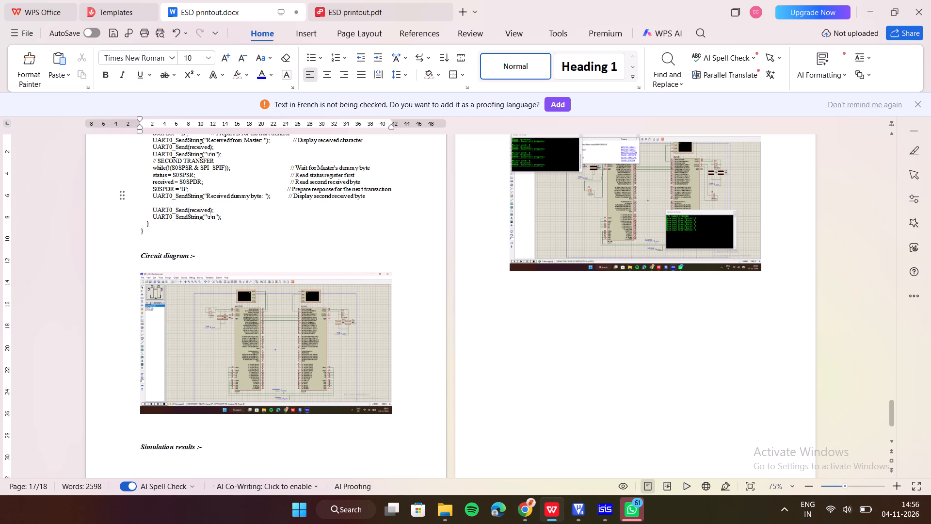
pyautogui.press('BackSpace')
pyautogui.press('space')
pyautogui.press('space')
pyautogui.click(157, 202)
pyautogui.press('BackSpace')
# Delete the blank line between the circuit diagram picture and the "Simulation results :-" heading.
pyautogui.scroll(-4, 157, 202)
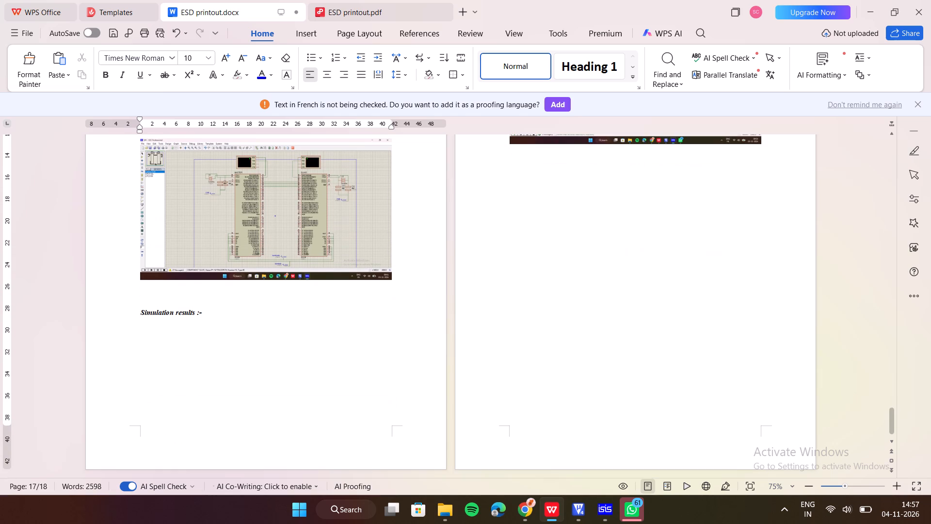
pyautogui.click(142, 298)
pyautogui.press('BackSpace')
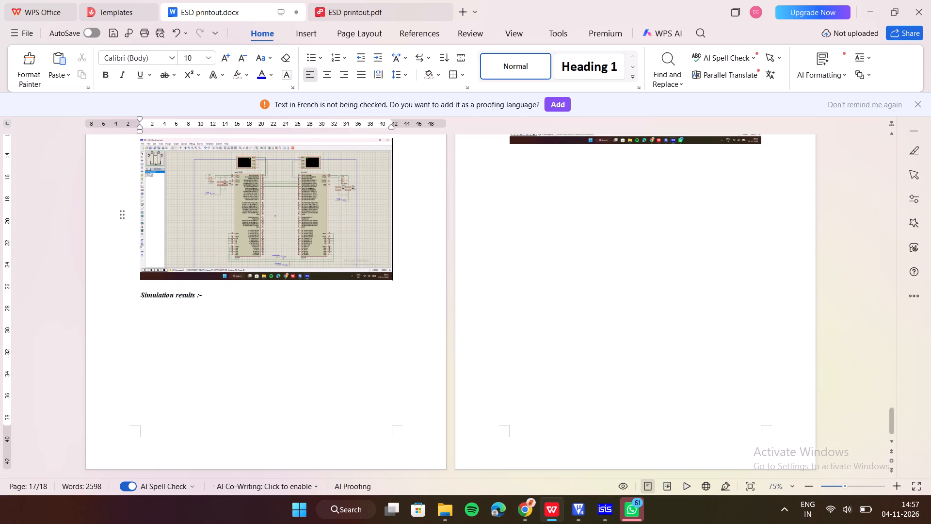
# Shrink the simulation results picture on the last page proportionally to about 2.45 in high and 4.35 in wide.
pyautogui.scroll(1, 461, 277)
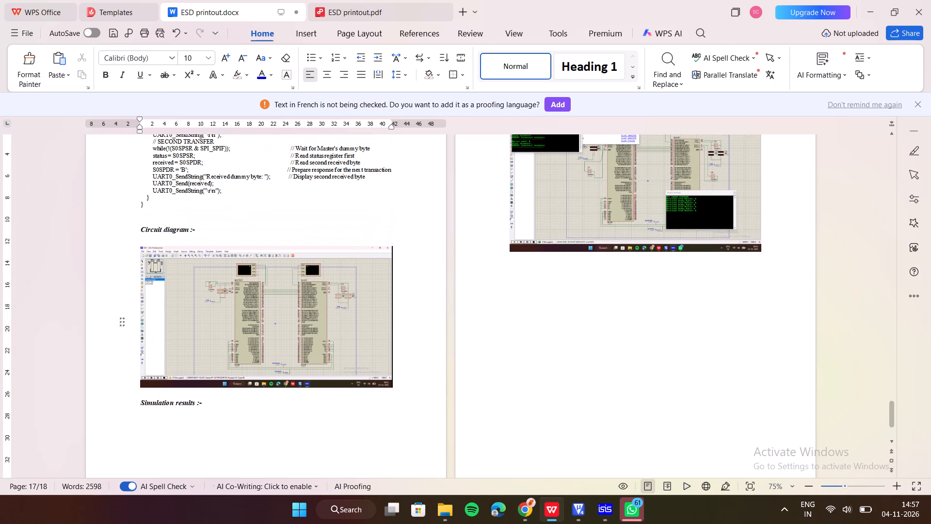
pyautogui.scroll(3, 461, 277)
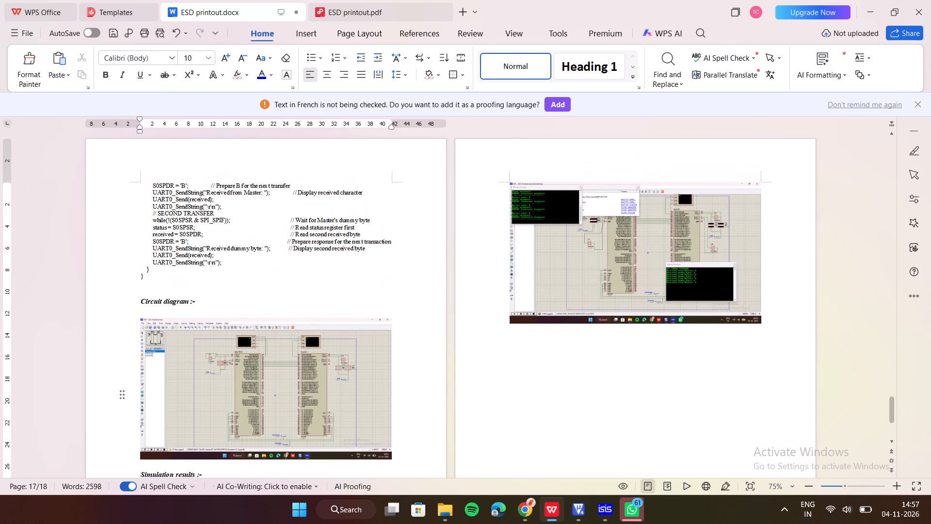
pyautogui.click(508, 197)
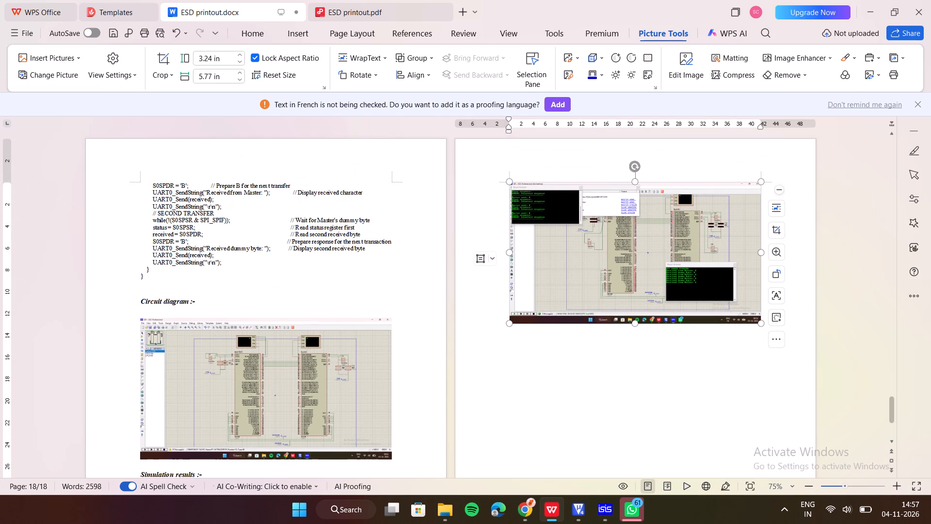
pyautogui.moveTo(764, 324); pyautogui.dragTo(722, 289)
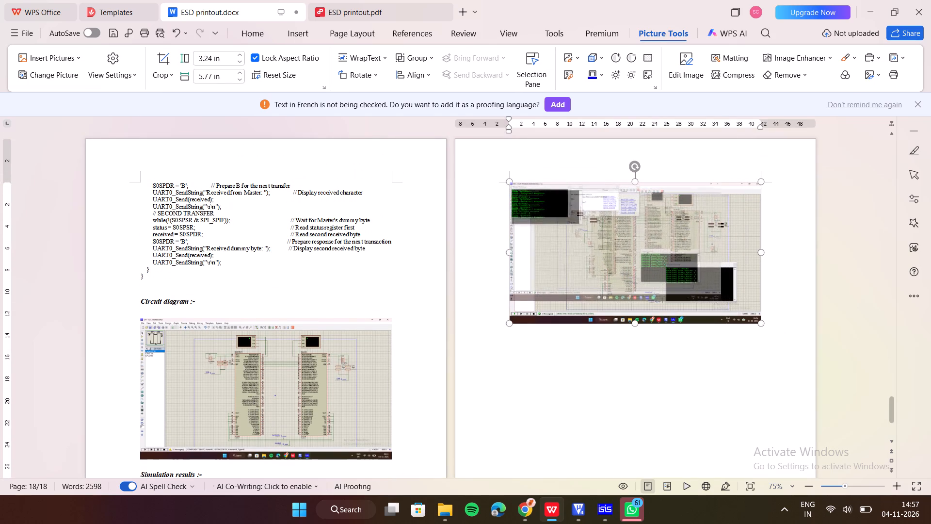
pyautogui.moveTo(722, 289); pyautogui.dragTo(702, 274)
pyautogui.scroll(-4, 570, 326)
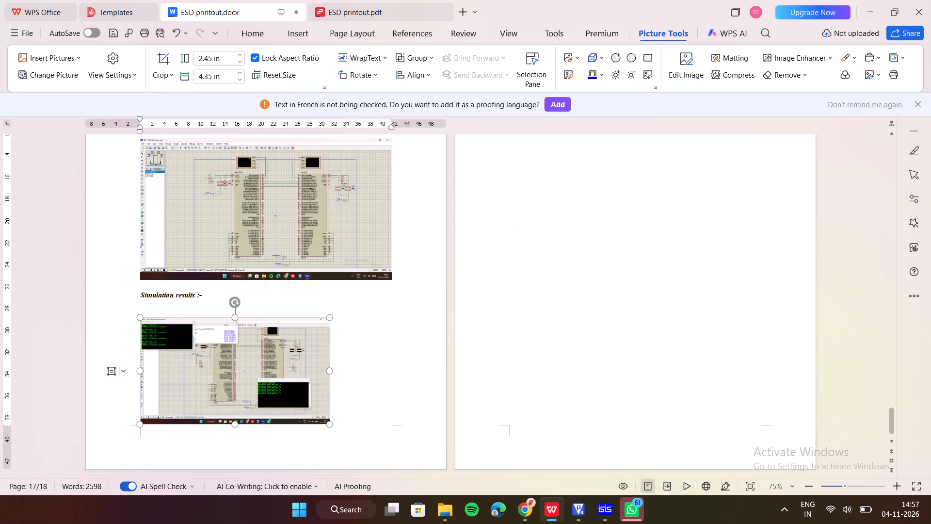
pyautogui.scroll(-1, 570, 326)
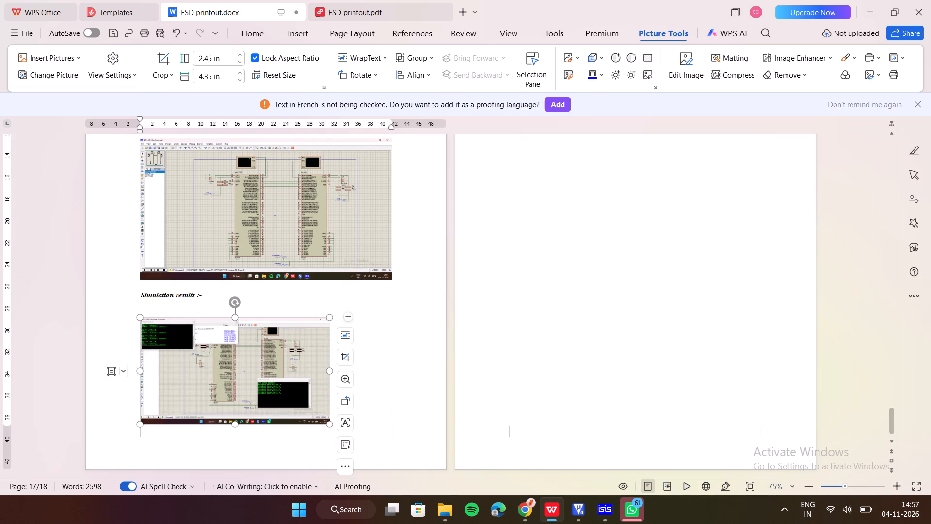
# Delete the blank line between the "Simulation results :-" heading and the simulation picture.
pyautogui.click(143, 304)
pyautogui.press('BackSpace')
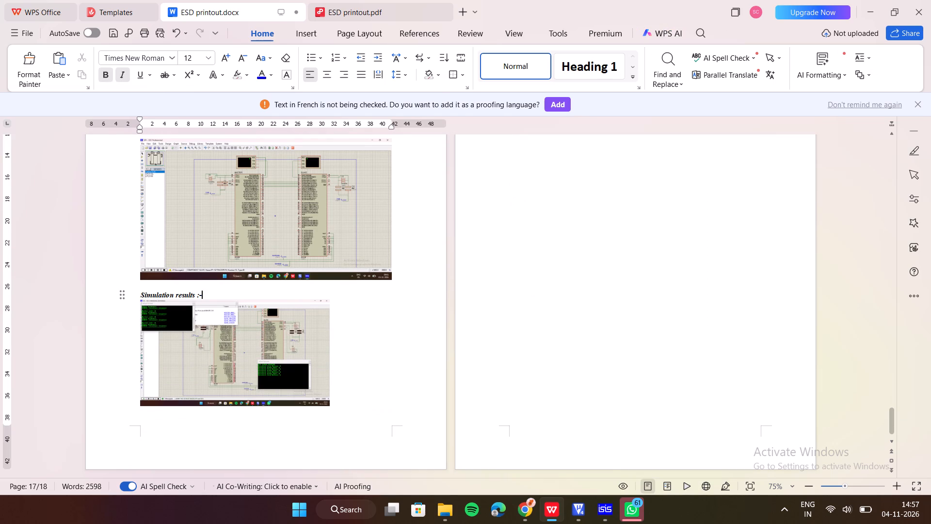
# Enlarge the simulation results picture proportionally to about 3.22 in high and 5.72 in wide.
pyautogui.click(319, 343)
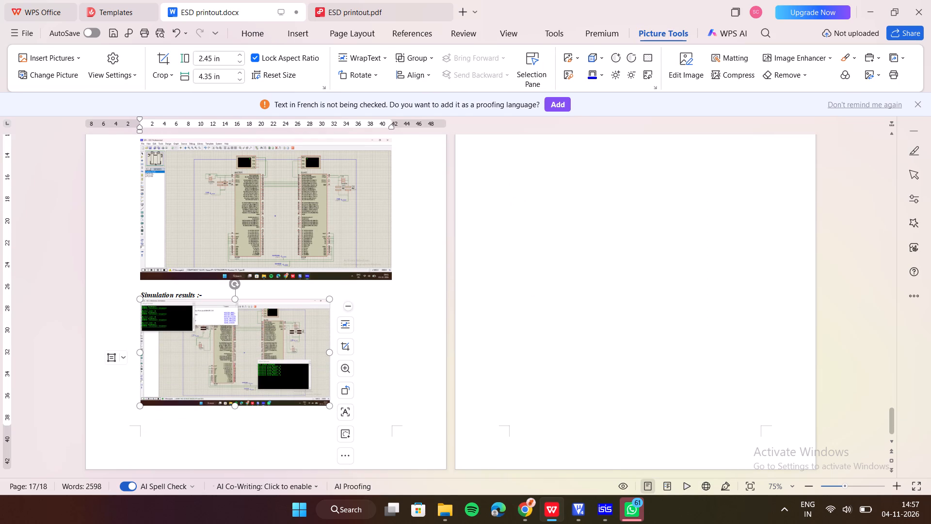
pyautogui.moveTo(329, 406); pyautogui.dragTo(389, 438)
pyautogui.scroll(3, 389, 438)
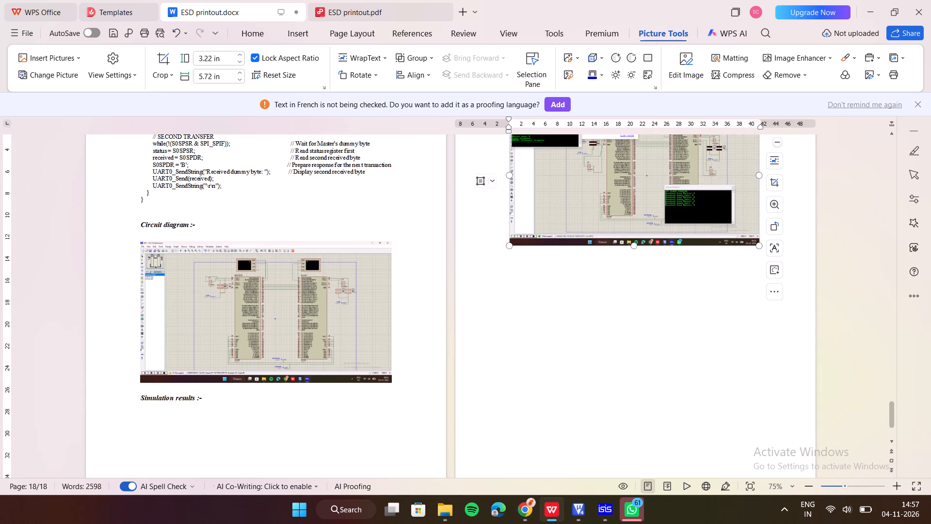
# Tighten the gap between the code's closing brace and the "Circuit diagram :-" heading by replacing the blank line there.
pyautogui.scroll(1, 389, 438)
pyautogui.click(146, 278)
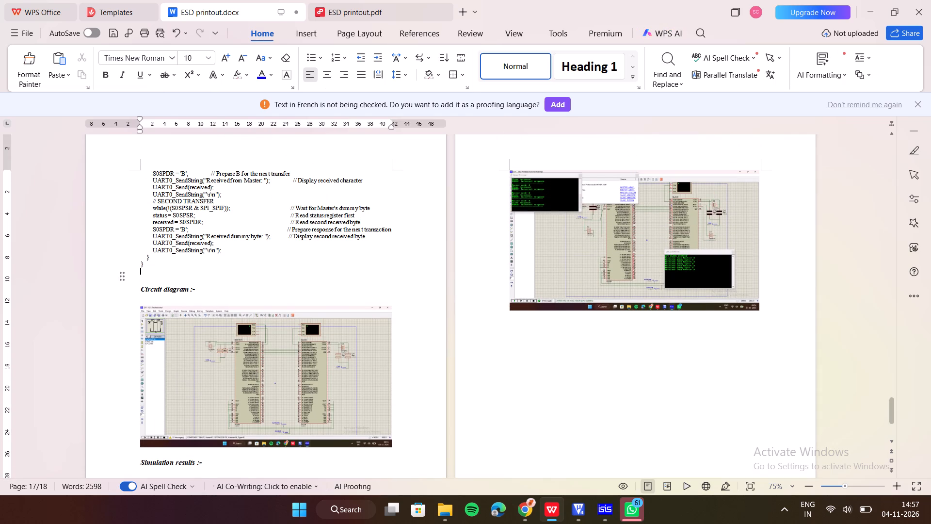
pyautogui.press('BackSpace')
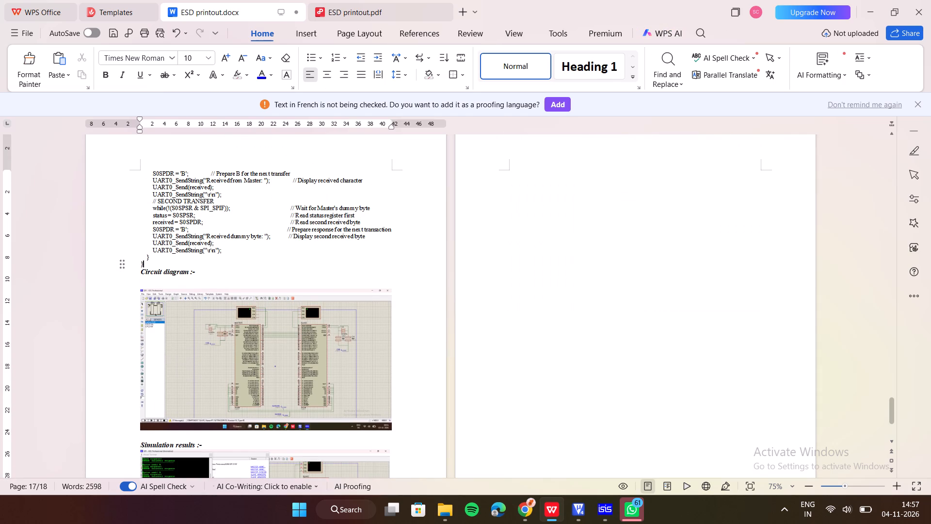
pyautogui.press('Return')
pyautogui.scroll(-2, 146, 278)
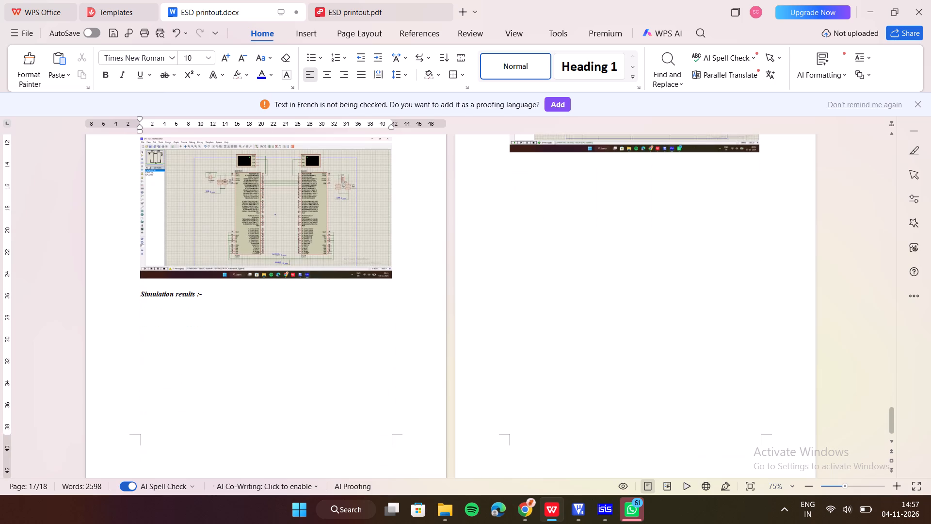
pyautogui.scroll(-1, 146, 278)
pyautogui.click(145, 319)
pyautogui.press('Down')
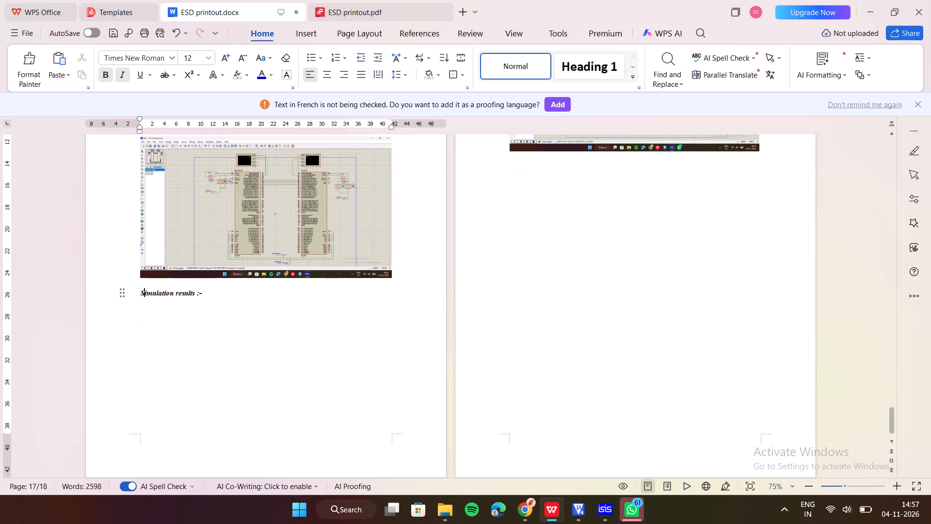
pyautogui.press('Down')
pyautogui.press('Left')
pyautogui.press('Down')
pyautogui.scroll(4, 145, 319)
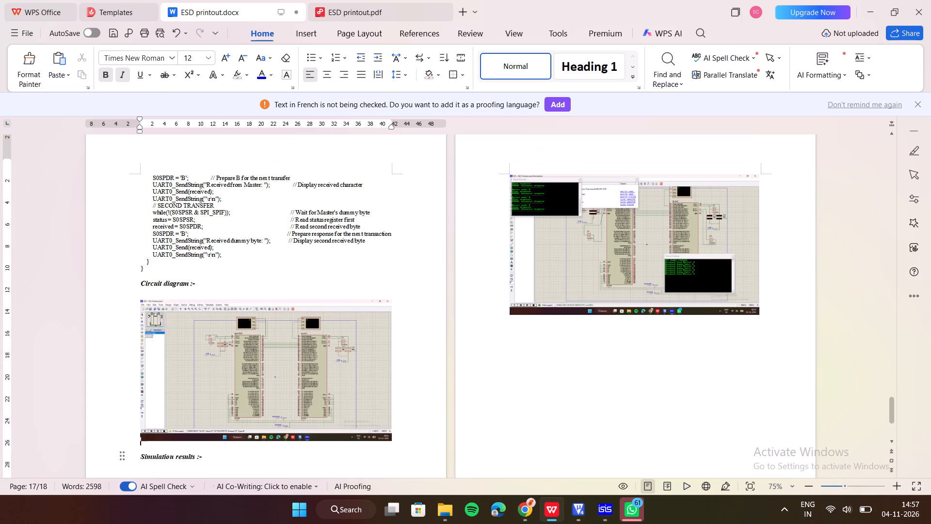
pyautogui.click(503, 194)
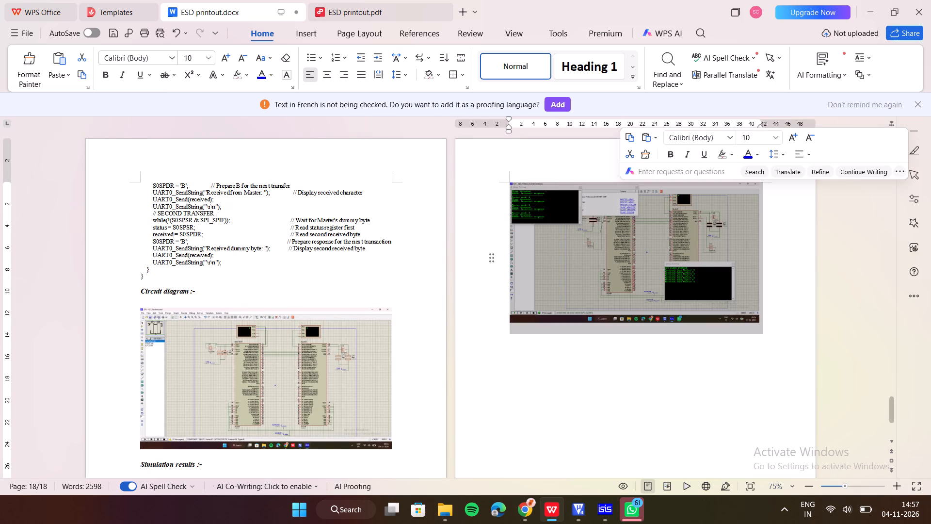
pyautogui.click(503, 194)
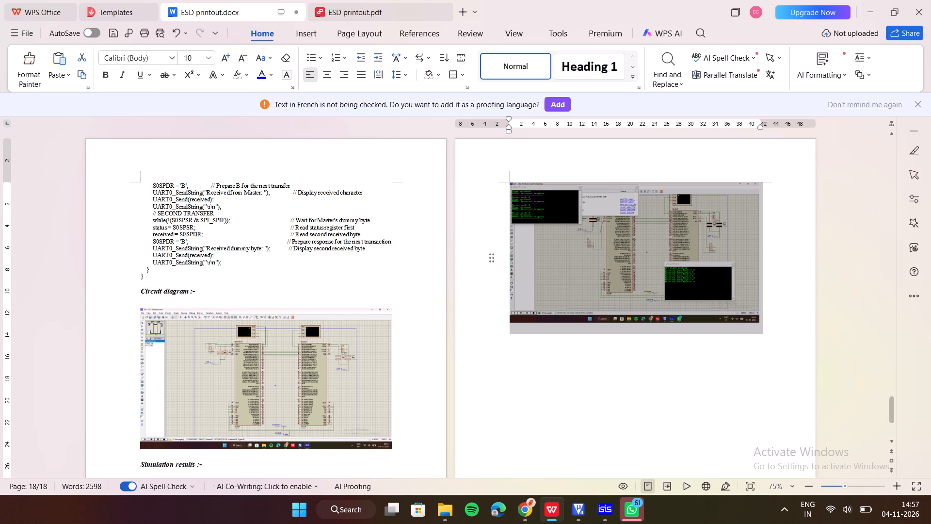
# Try to close the gap between the "Circuit diagram :-" heading and the circuit picture beneath it.
pyautogui.click(139, 316)
pyautogui.click(128, 313)
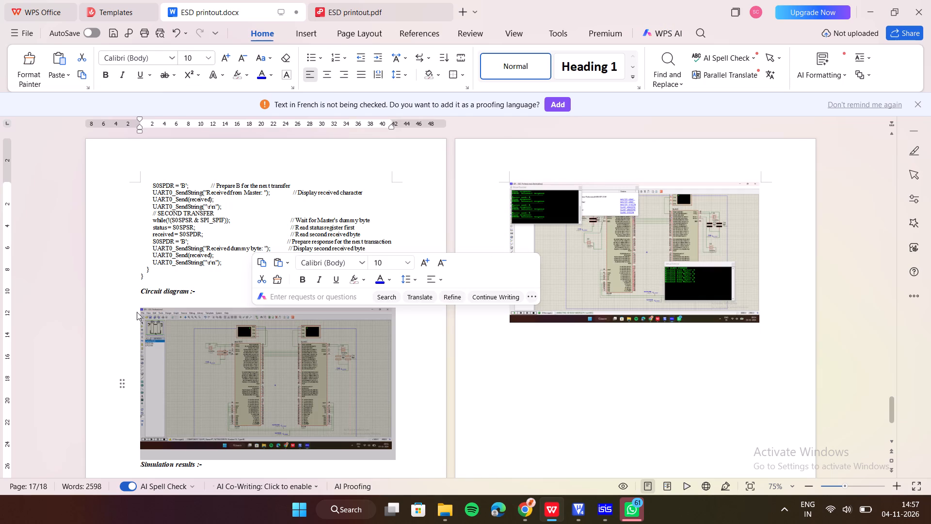
pyautogui.click(140, 304)
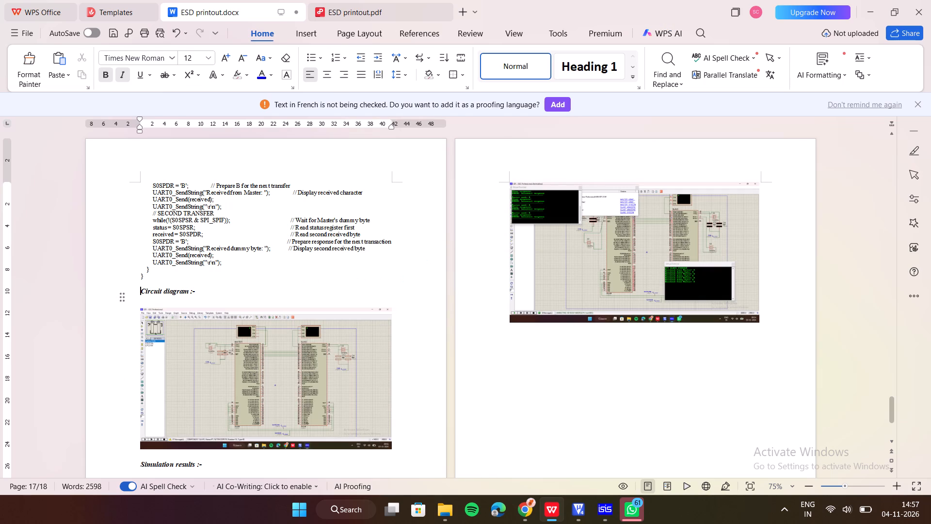
pyautogui.press('Down')
pyautogui.press('BackSpace')
# Review the SPI Master and SPI Slave code pages of Experiment No 06 for layout and comment placement.
pyautogui.scroll(9, 140, 304)
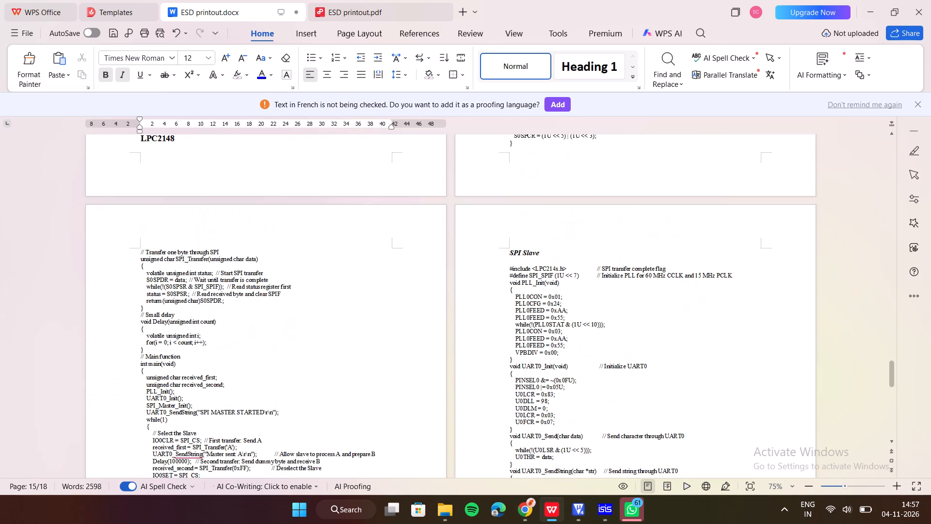
pyautogui.scroll(2, 140, 304)
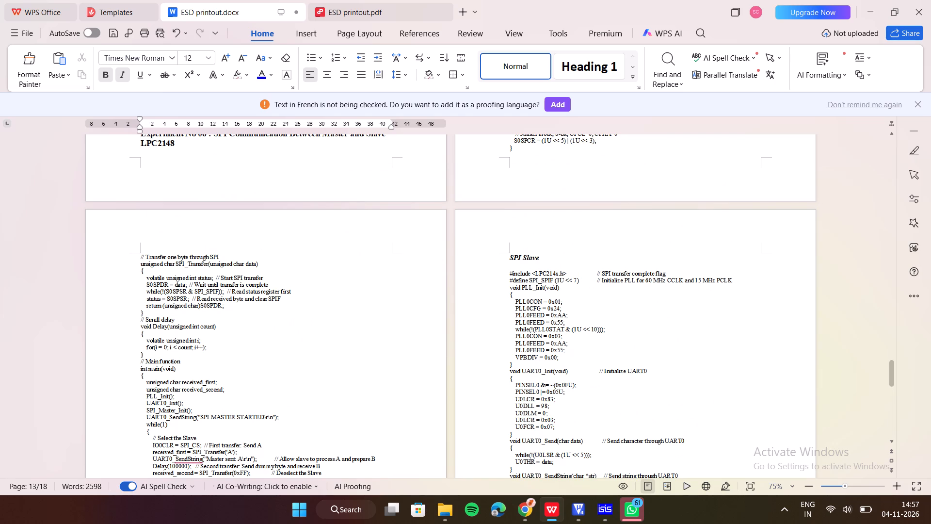
pyautogui.scroll(-2, 569, 327)
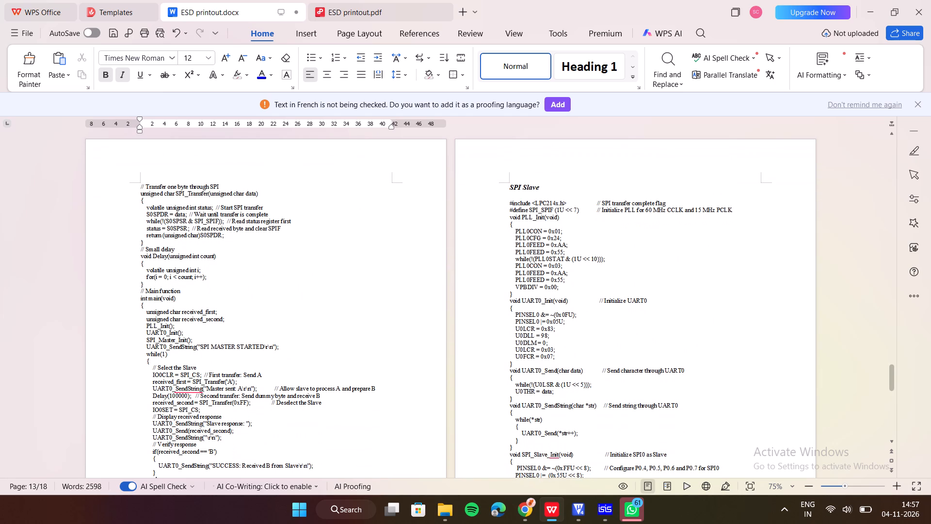
pyautogui.scroll(-2, 569, 327)
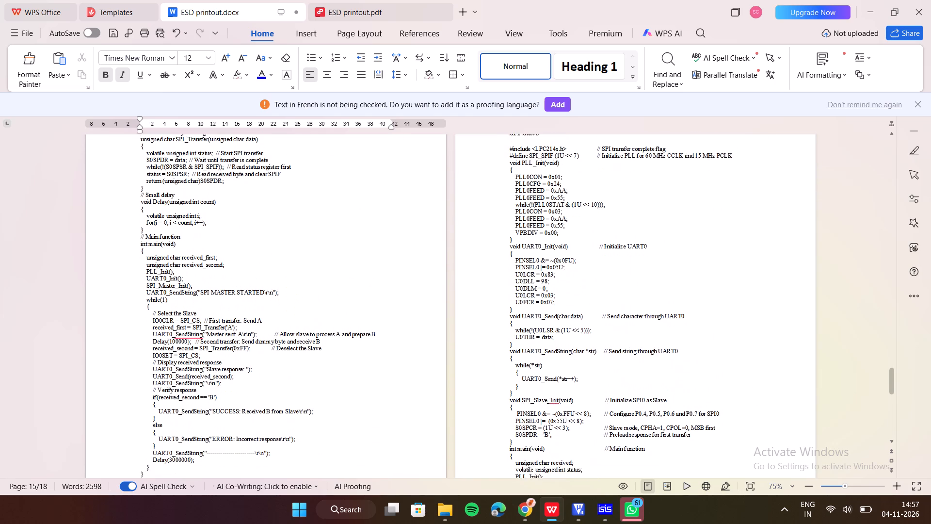
pyautogui.scroll(-3, 590, 271)
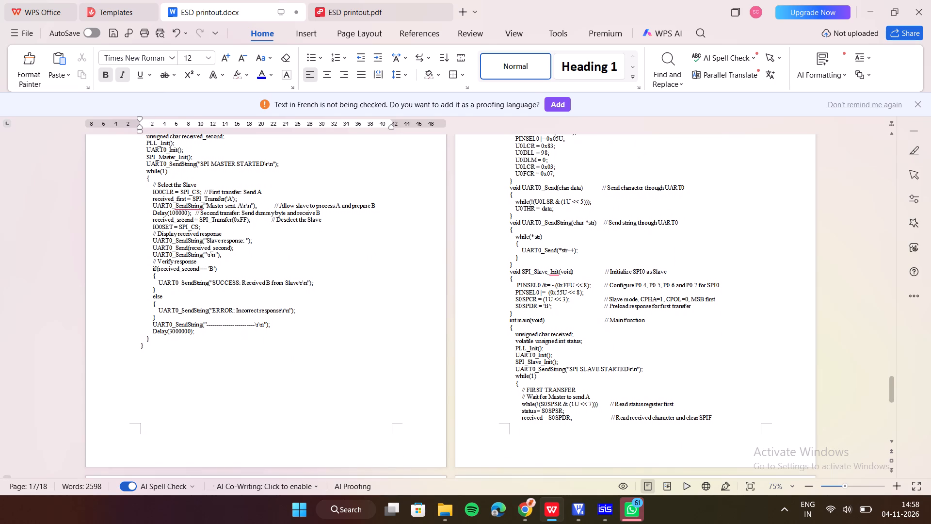
pyautogui.scroll(-2, 590, 271)
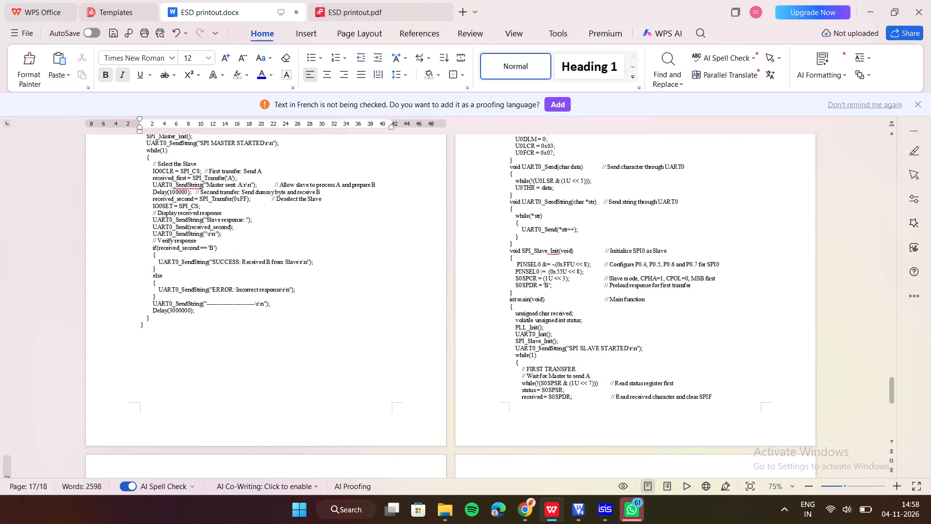
pyautogui.scroll(-1, 590, 271)
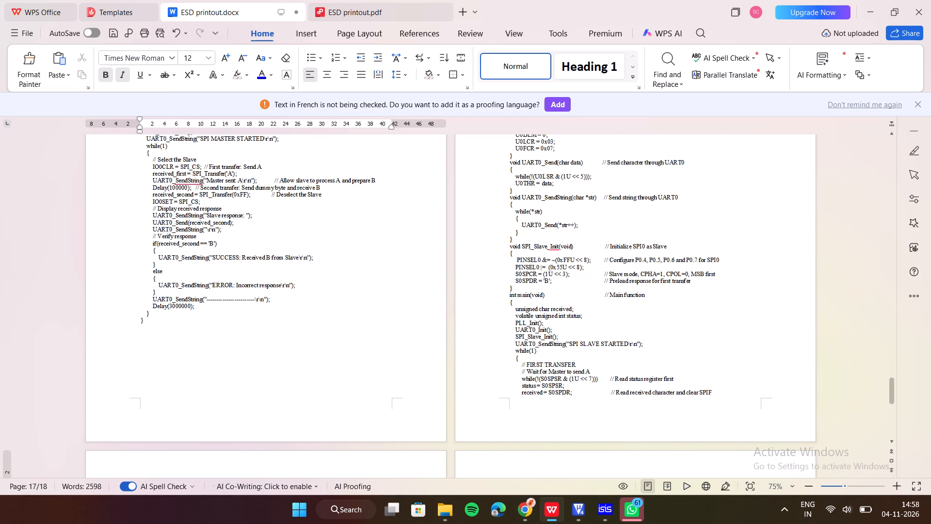
# Move the comment "// Wait for Master to send A" onto the while(!(S0SPSR & (1U << 7))) line under "// FIRST TRANSFER".
pyautogui.moveTo(592, 372); pyautogui.dragTo(526, 375)
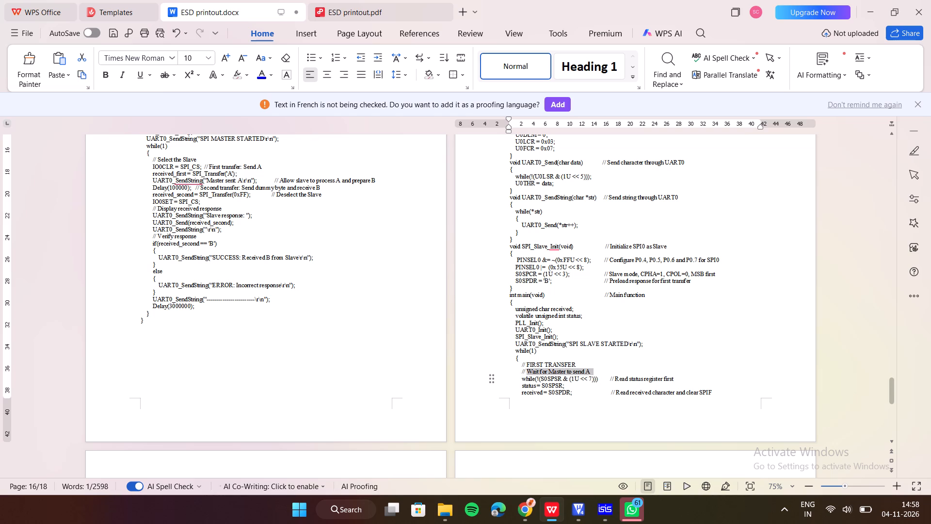
pyautogui.moveTo(526, 375); pyautogui.dragTo(522, 372)
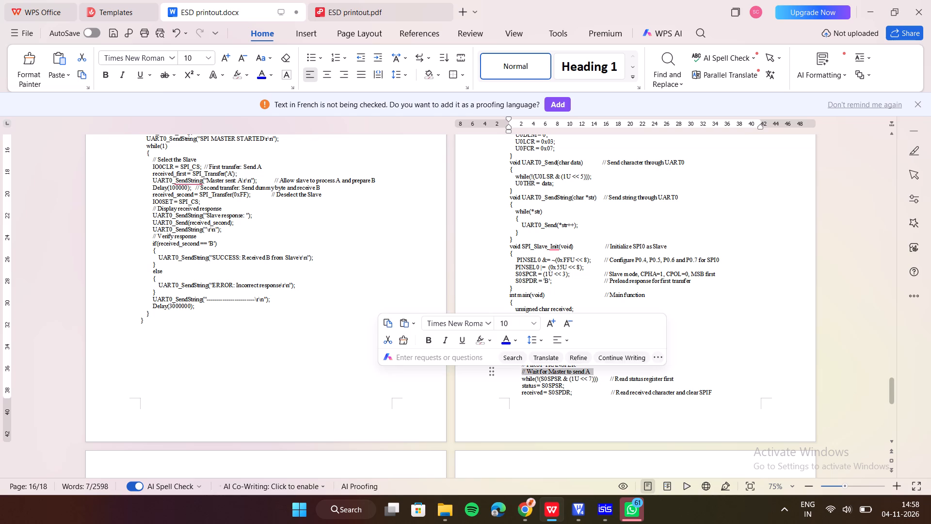
pyautogui.hotkey('ctrl', 'x')
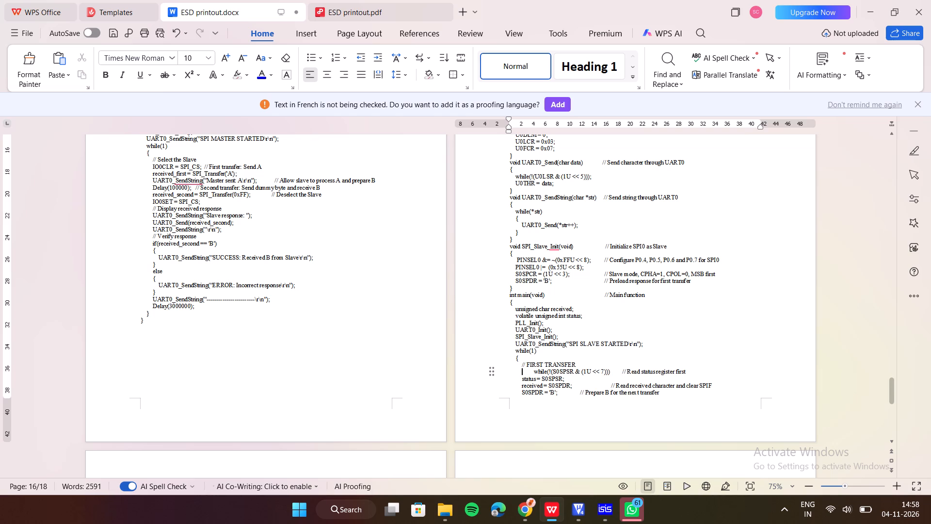
pyautogui.click(610, 370)
pyautogui.press('space')
pyautogui.hotkey('ctrl', 'v')
# Move the comment "// Read status register first" after "status = S0SPSR;" with spacing before it, and delete the leftover blank line.
pyautogui.moveTo(589, 380); pyautogui.dragTo(525, 374)
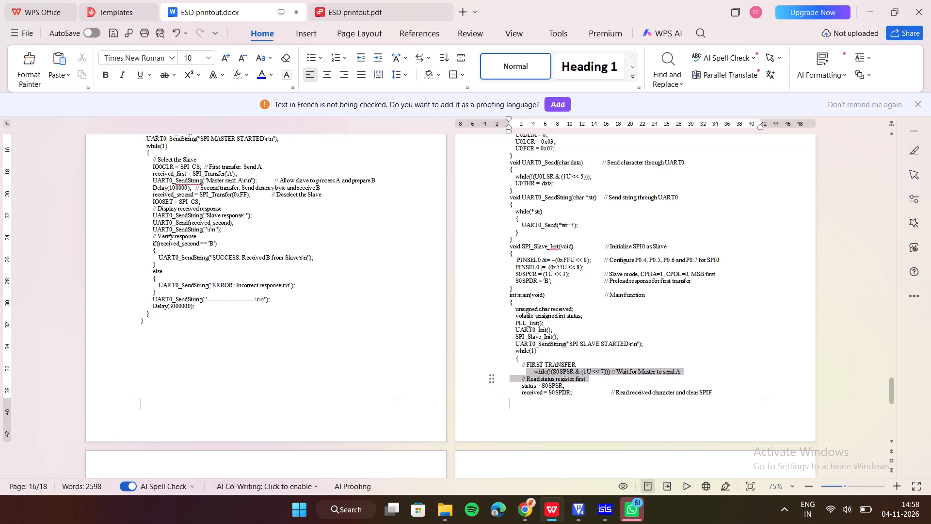
pyautogui.moveTo(525, 374); pyautogui.dragTo(519, 381)
pyautogui.hotkey('ctrl', 'x')
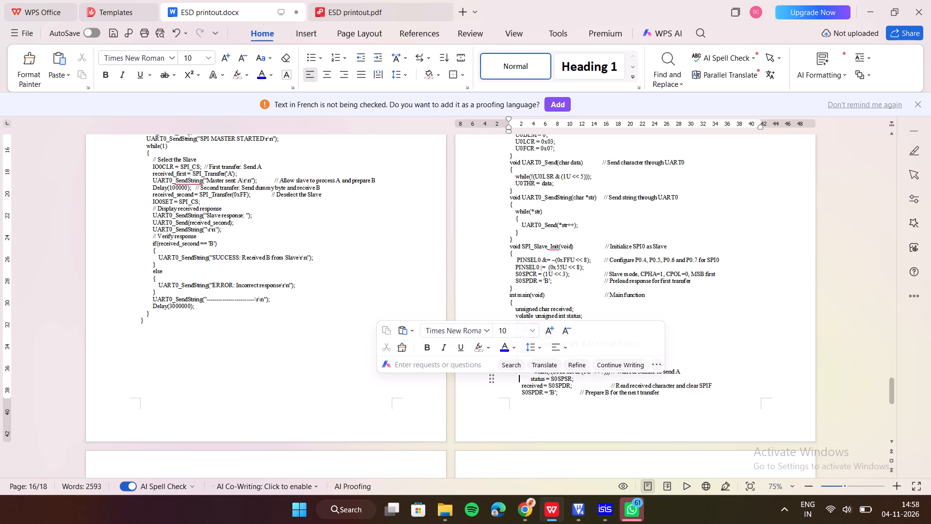
pyautogui.click(609, 379)
pyautogui.press('space')
pyautogui.press('space')
pyautogui.press('space')
pyautogui.press('space')
pyautogui.press('space')
pyautogui.press('space')
pyautogui.press('space')
pyautogui.press('space')
pyautogui.press('space')
pyautogui.press('space')
pyautogui.press('space')
pyautogui.press('space')
pyautogui.press('space')
pyautogui.press('space')
pyautogui.press('space')
pyautogui.press('space')
pyautogui.press('space')
pyautogui.press('space')
pyautogui.press('space')
pyautogui.press('space')
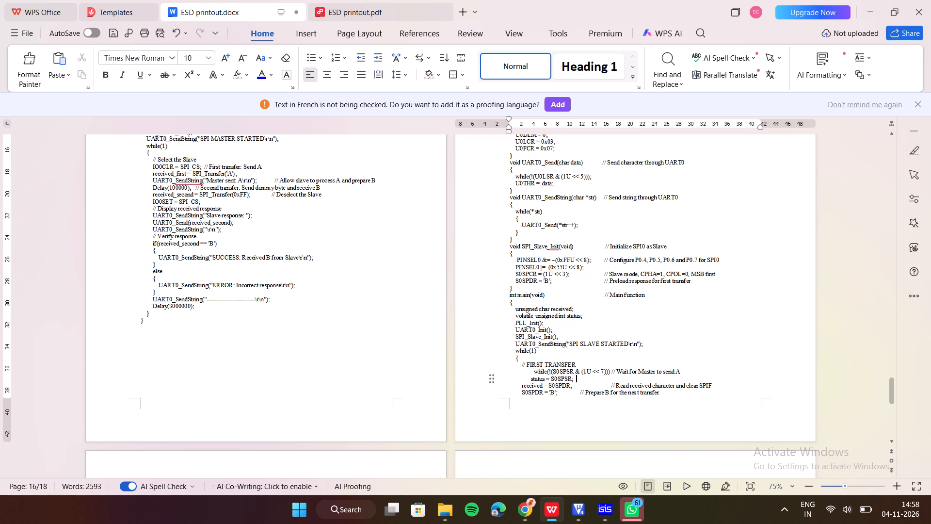
pyautogui.hotkey('ctrl', 'v')
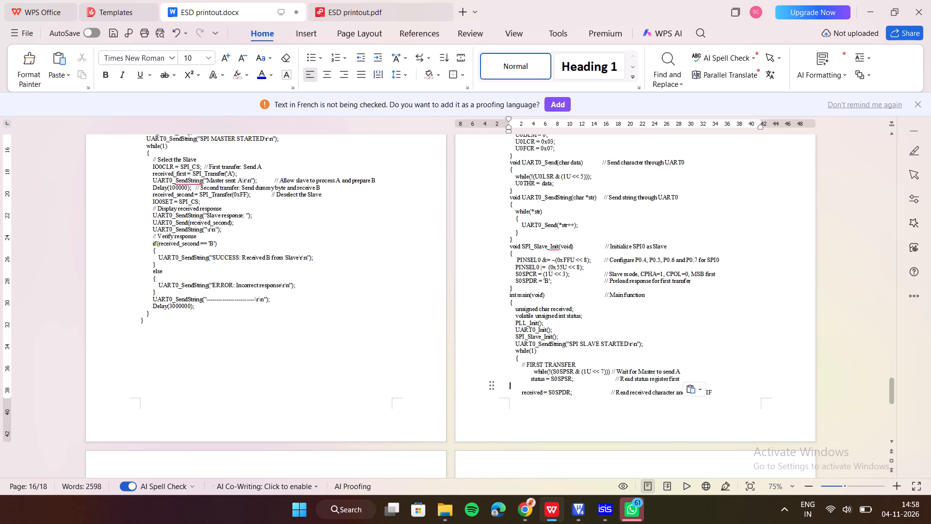
pyautogui.press('BackSpace')
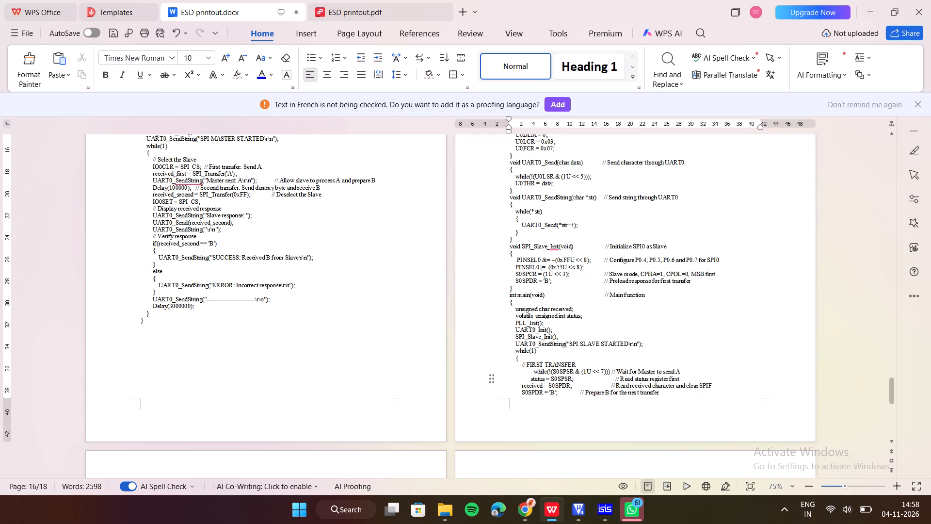
# Reduce the indentation of the "status = S0SPSR;" and while lines to line up with "// FIRST TRANSFER".
pyautogui.click(533, 378)
pyautogui.press('Left')
pyautogui.press('BackSpace')
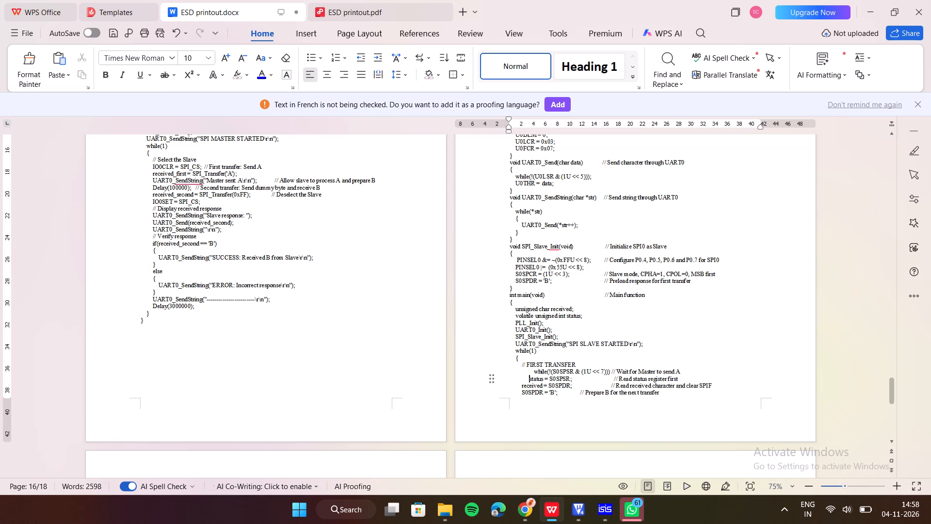
pyautogui.press('BackSpace')
pyautogui.press('BackSpace')
pyautogui.press('BackSpace')
pyautogui.press('BackSpace')
pyautogui.press('BackSpace')
pyautogui.press('BackSpace')
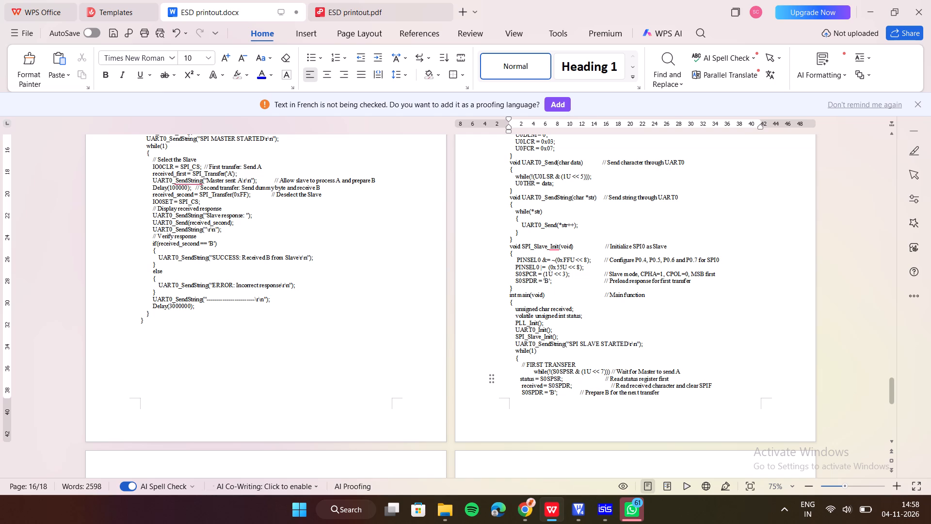
pyautogui.press('space')
pyautogui.click(535, 371)
pyautogui.press('BackSpace')
pyautogui.press('BackSpace')
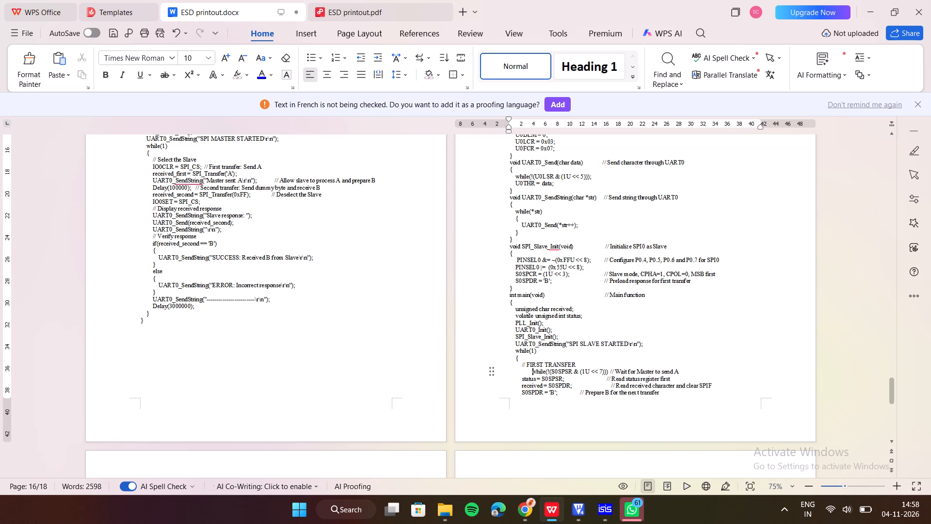
pyautogui.press('BackSpace')
pyautogui.press('BackSpace')
pyautogui.press('BackSpace')
pyautogui.press('BackSpace')
pyautogui.press('BackSpace')
pyautogui.press('BackSpace')
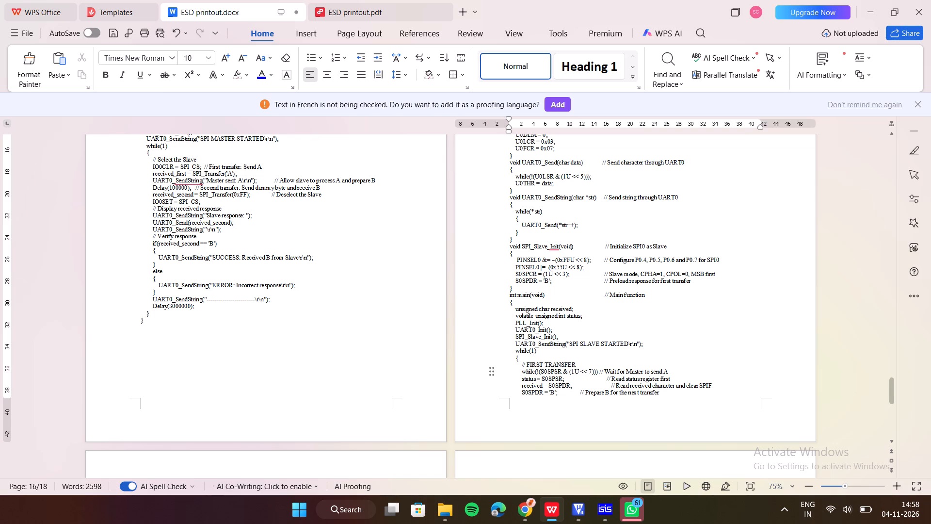
# Add spaces before "// Wait for Master to send A" and "// Read status register first" to line up with the comment below.
pyautogui.click(598, 369)
pyautogui.press('space')
pyautogui.press('space')
pyautogui.press('space')
pyautogui.press('space')
pyautogui.press('space')
pyautogui.press('space')
pyautogui.press('space')
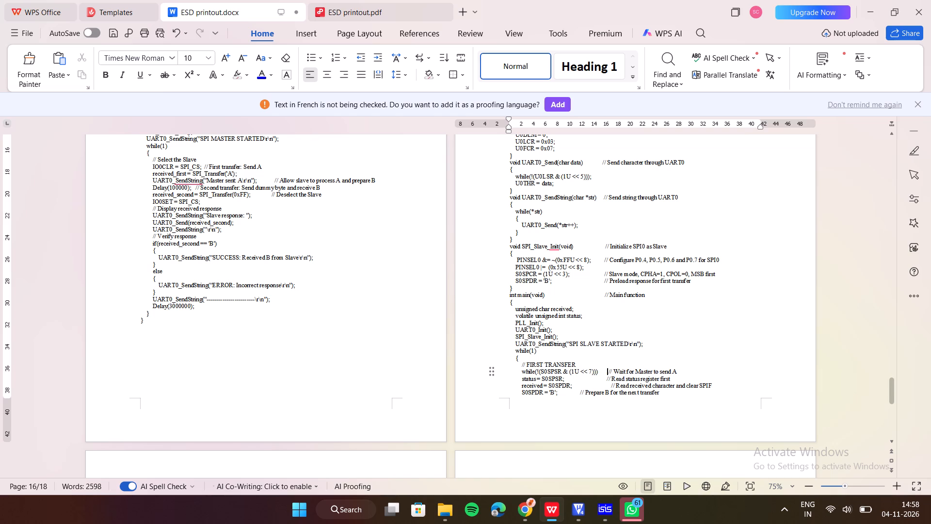
pyautogui.click(602, 377)
pyautogui.press('space')
pyautogui.press('space')
pyautogui.press('space')
# Add spaces before "// Prepare B for the next transfer" to line it up with the comments above.
pyautogui.click(576, 393)
pyautogui.press('space')
pyautogui.press('space')
pyautogui.press('space')
pyautogui.press('space')
pyautogui.press('space')
pyautogui.press('space')
pyautogui.press('space')
pyautogui.press('space')
pyautogui.press('space')
pyautogui.press('space')
pyautogui.press('space')
pyautogui.press('space')
pyautogui.press('space')
pyautogui.press('space')
pyautogui.press('space')
pyautogui.press('space')
pyautogui.press('space')
pyautogui.press('space')
pyautogui.press('space')
pyautogui.press('space')
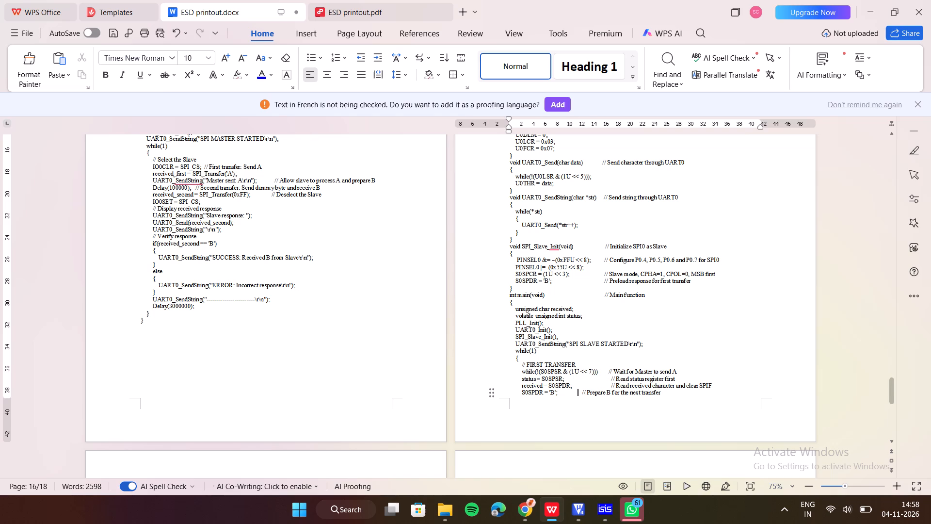
pyautogui.press('space')
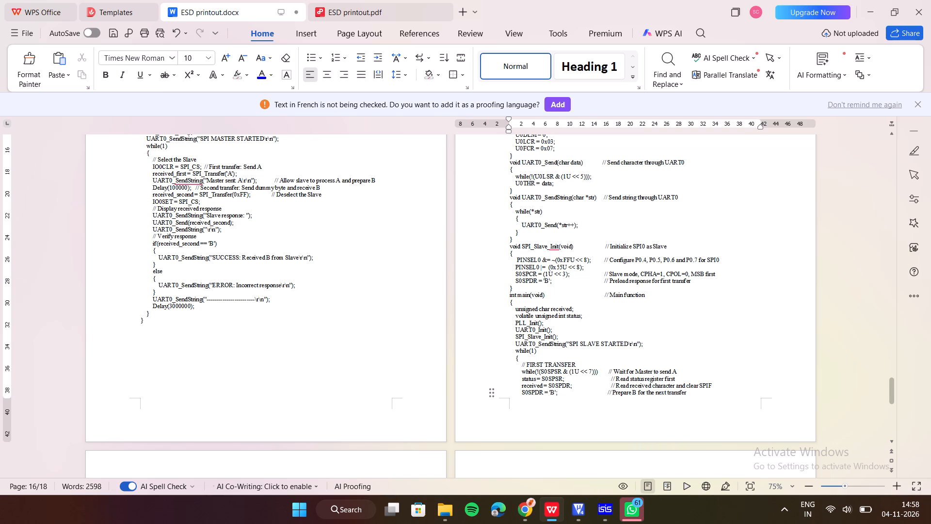
# Fine-tune the spacing before the comments on the received, status and while lines under "// FIRST TRANSFER" to align them.
pyautogui.click(611, 384)
pyautogui.press('BackSpace')
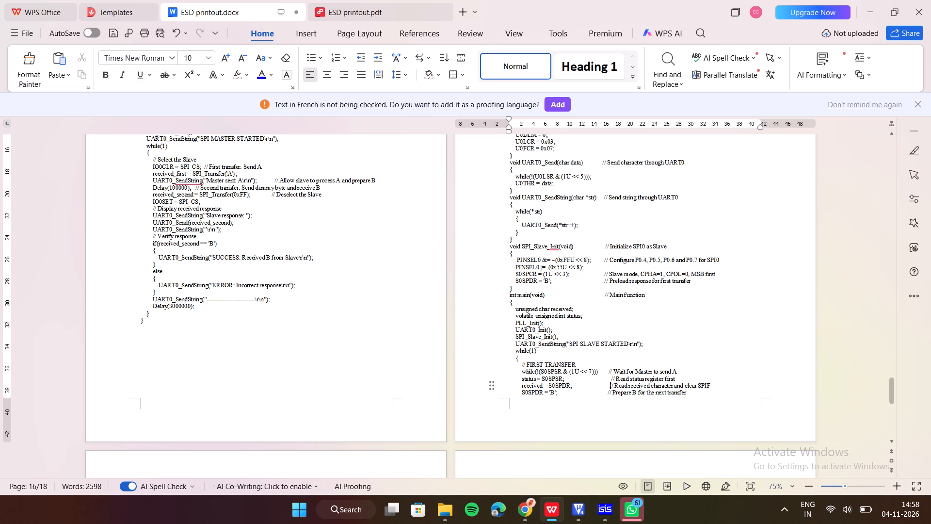
pyautogui.press('BackSpace')
pyautogui.press('Up')
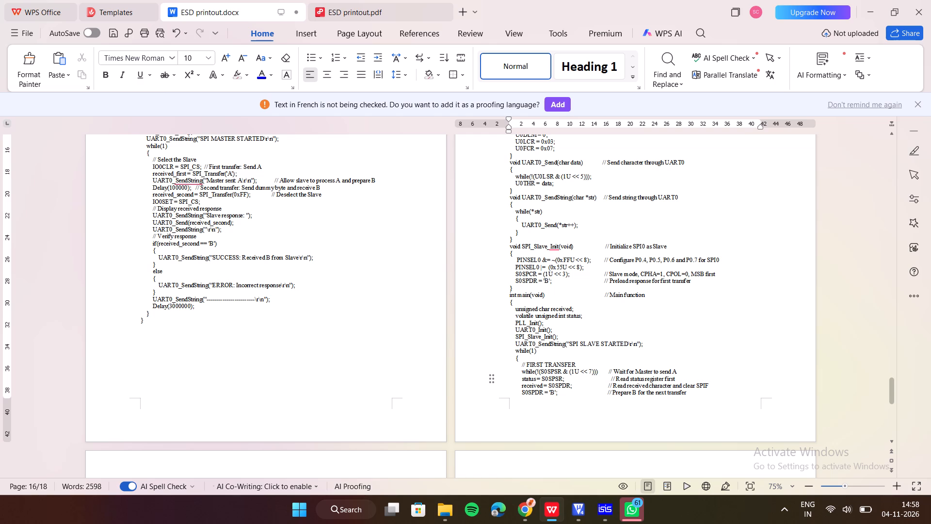
pyautogui.press('BackSpace')
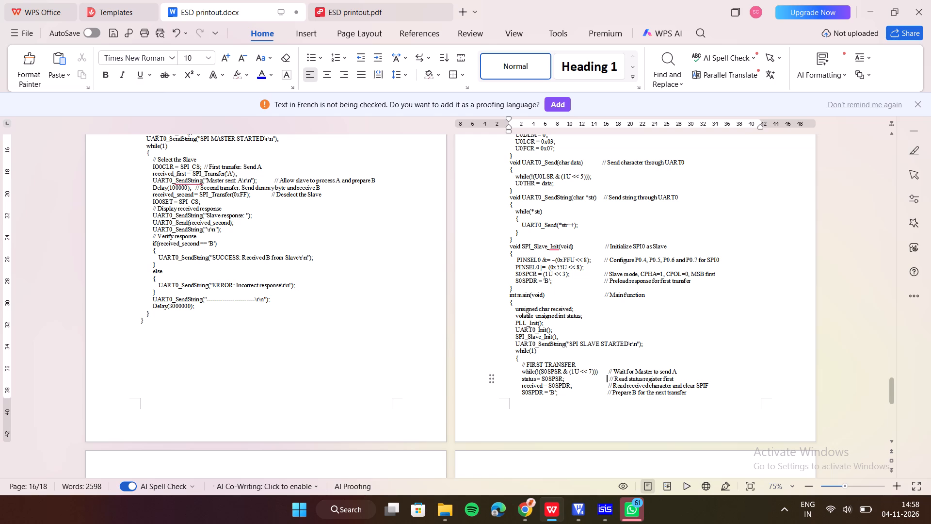
pyautogui.click(609, 369)
pyautogui.press('space')
# Enlarge Experiment No 06's simulation results picture slightly to reach the page's right margin.
pyautogui.scroll(-6, 609, 369)
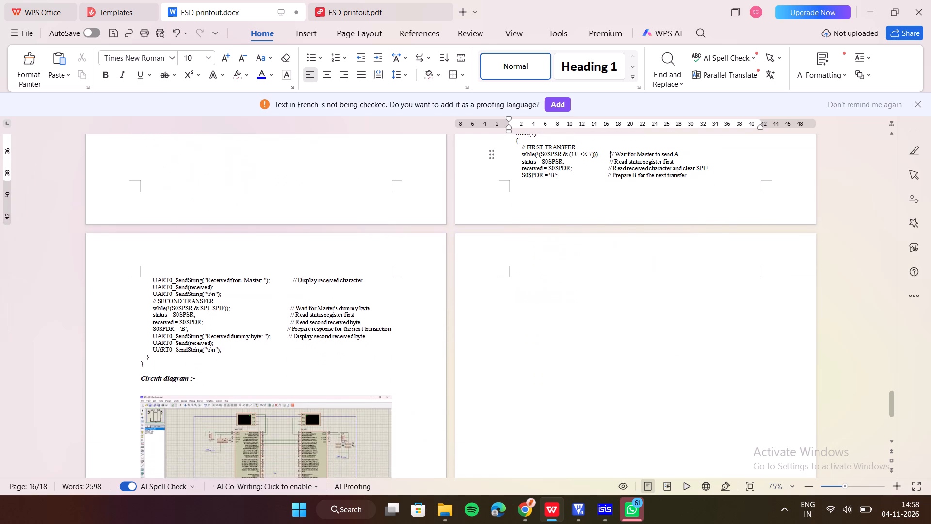
pyautogui.scroll(-6, 609, 369)
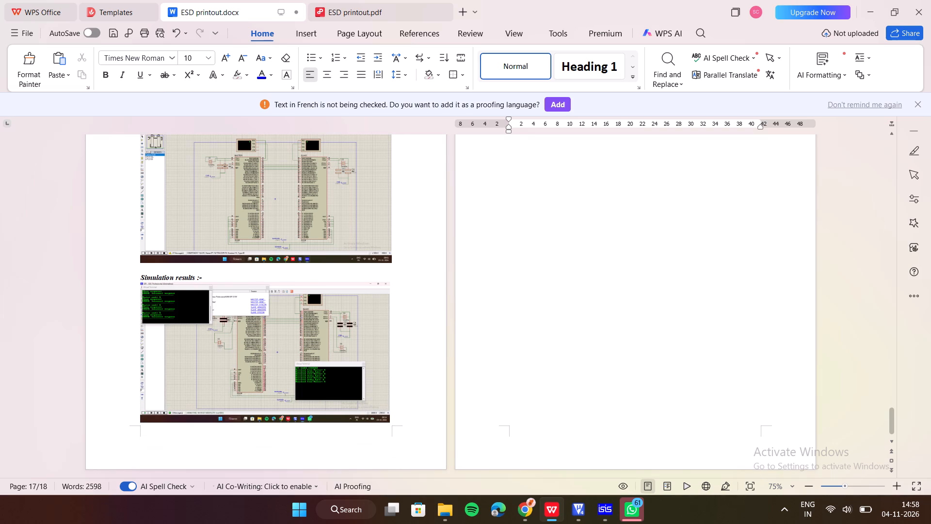
pyautogui.click(366, 346)
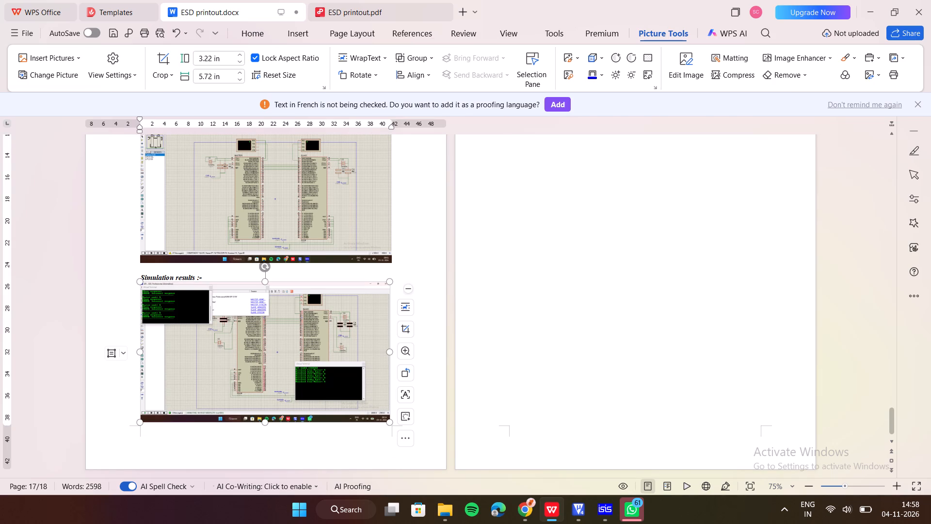
pyautogui.click(389, 421)
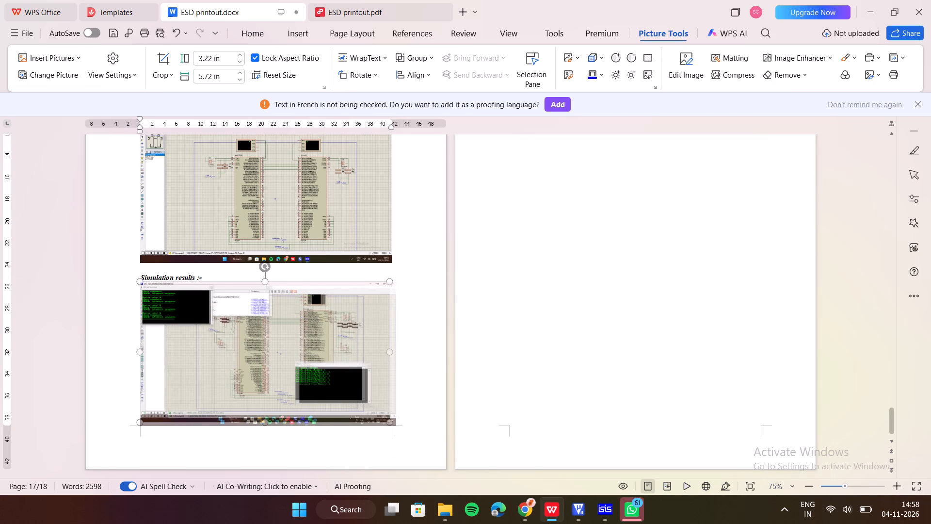
# Delete the empty lines after the simulation results picture to remove the blank last page.
pyautogui.click(526, 360)
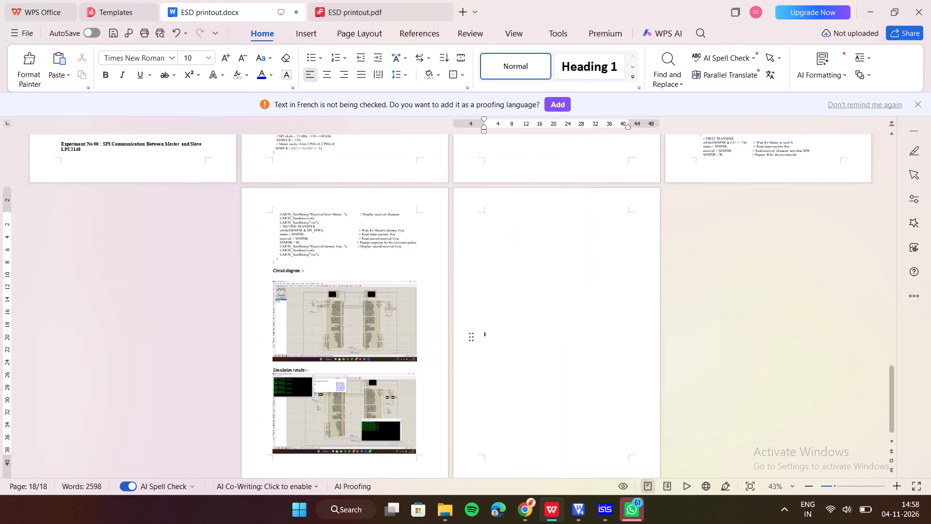
pyautogui.press('BackSpace')
pyautogui.press('BackSpace')
pyautogui.press('BackSpace')
pyautogui.press('BackSpace')
pyautogui.press('BackSpace')
pyautogui.press('BackSpace')
pyautogui.press('BackSpace')
pyautogui.press('BackSpace')
pyautogui.press('BackSpace')
pyautogui.press('BackSpace')
pyautogui.press('BackSpace')
pyautogui.press('BackSpace')
pyautogui.press('BackSpace')
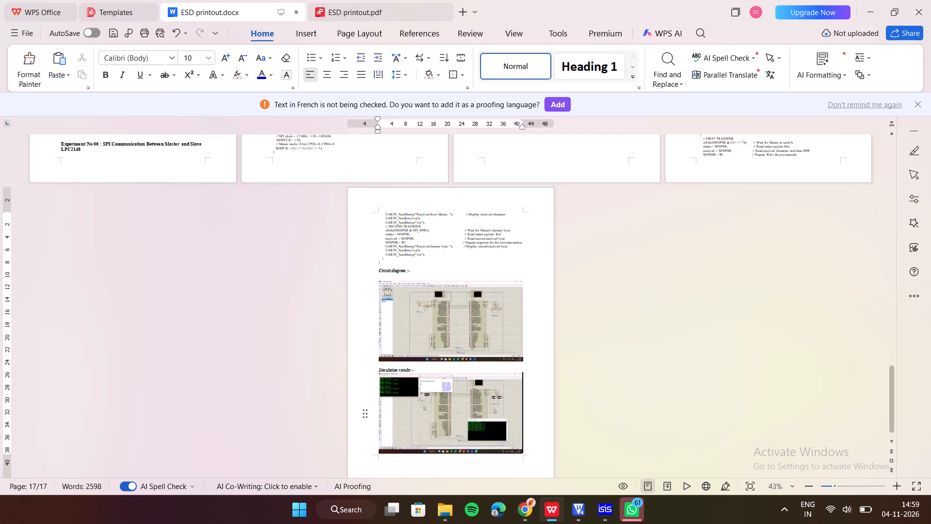
# Save the changes made to the ESD printout document.
pyautogui.scroll(3, 650, 345)
pyautogui.hotkey('ctrl', 's')
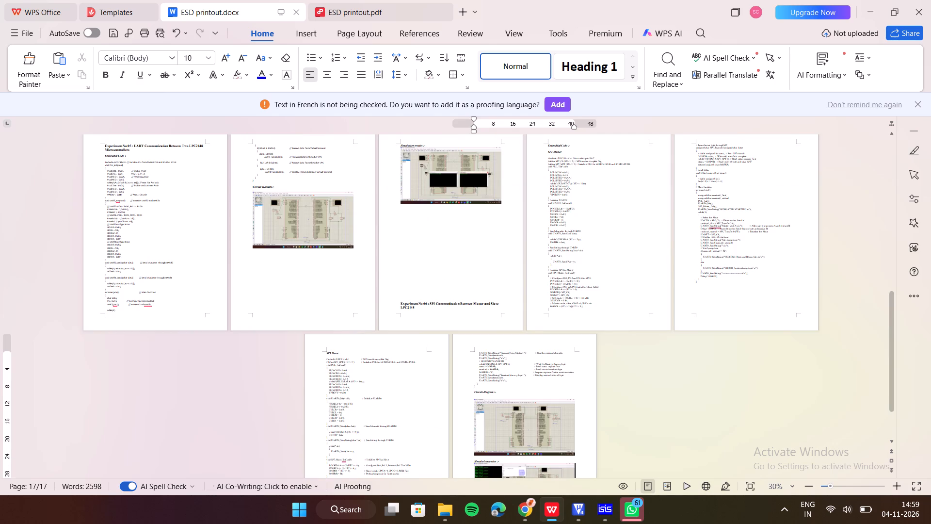
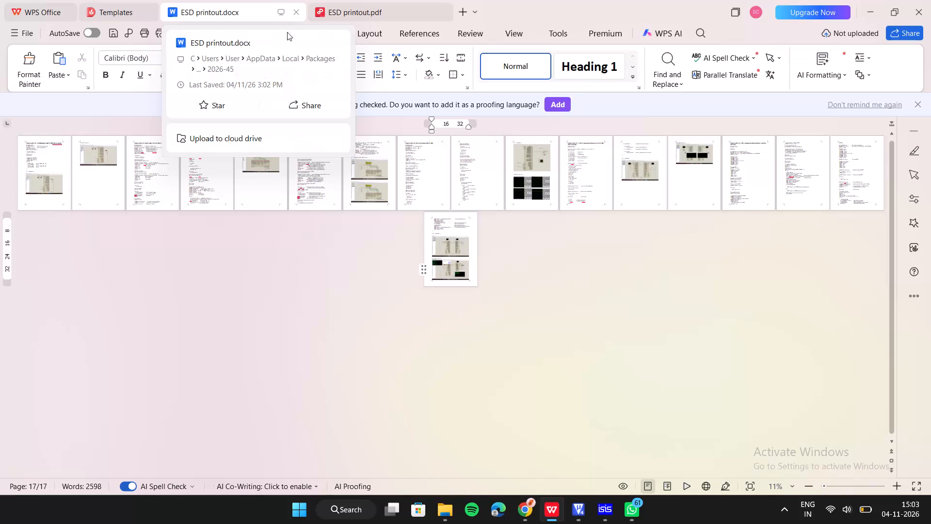
# Show ESD printout.docx in its 2026-45 save folder in File Explorer, and switch back to the document in WPS Office.
pyautogui.click(283, 58)
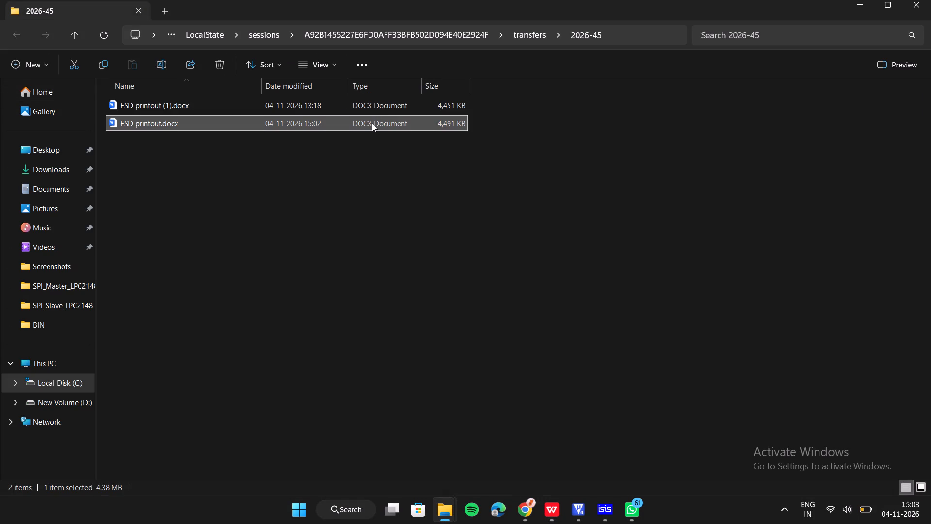
pyautogui.hotkey('alt', 'Tab')
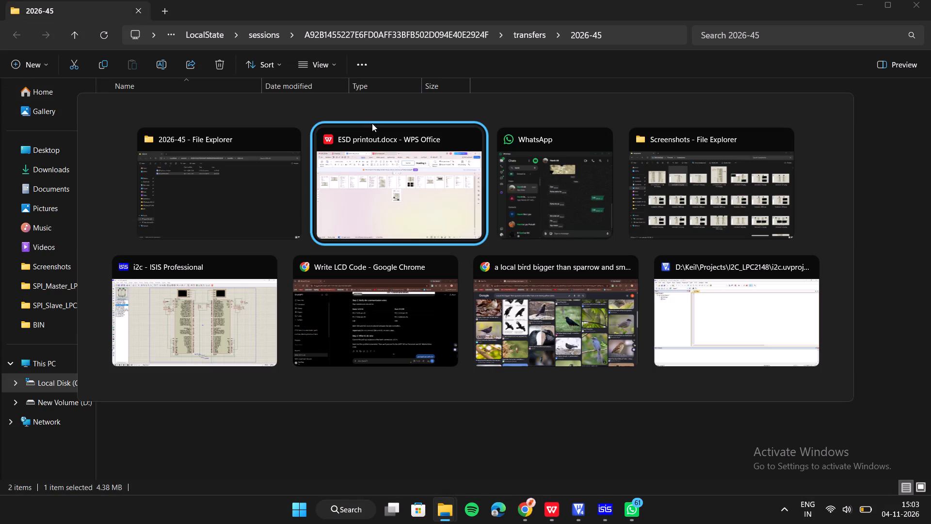